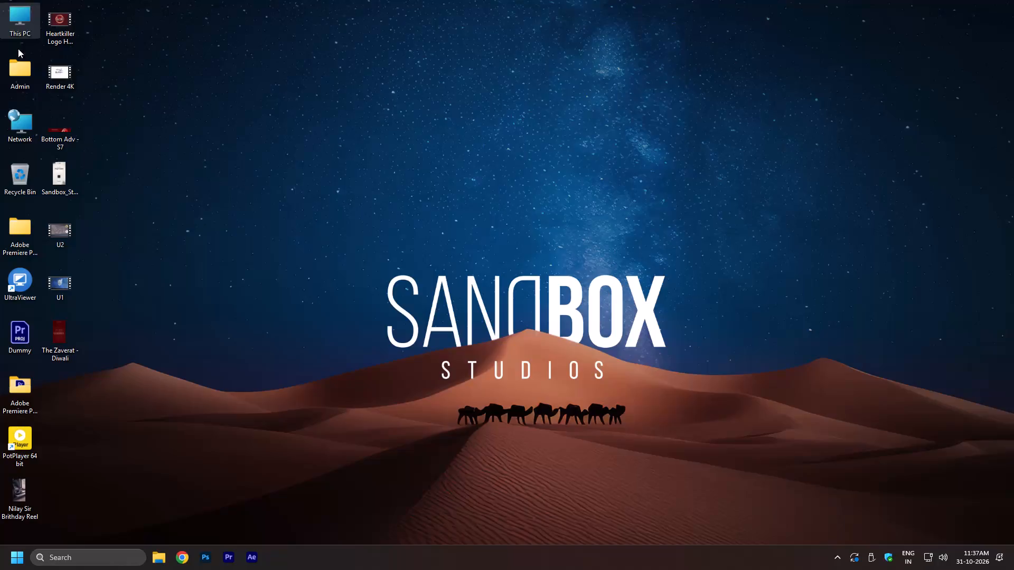
Bring up the available options for the This PC drives overview.
right_click(425, 284)
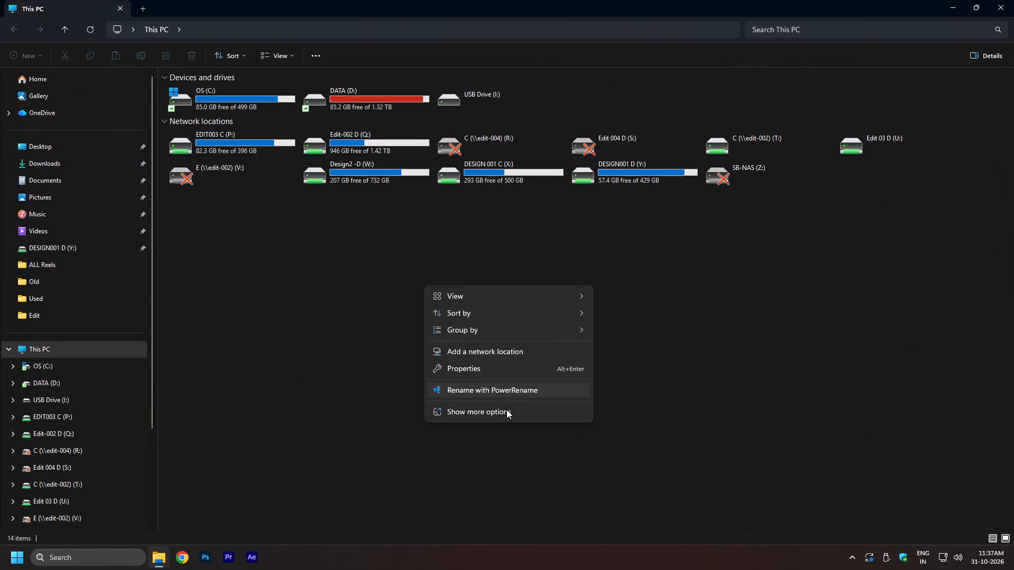
Refresh the This PC overview twice to update the status of the local and network drives.
click(506, 412)
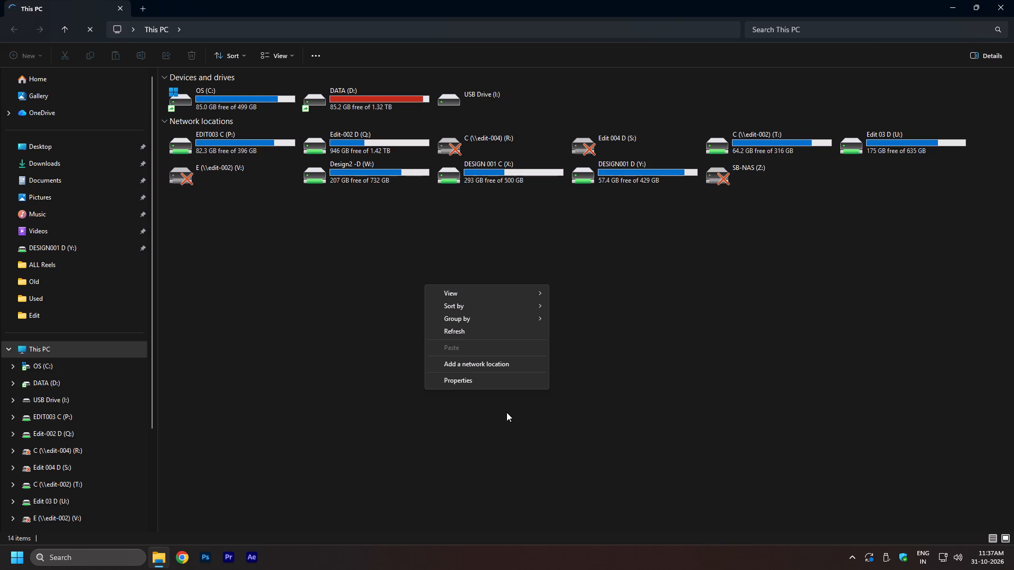
click(465, 332)
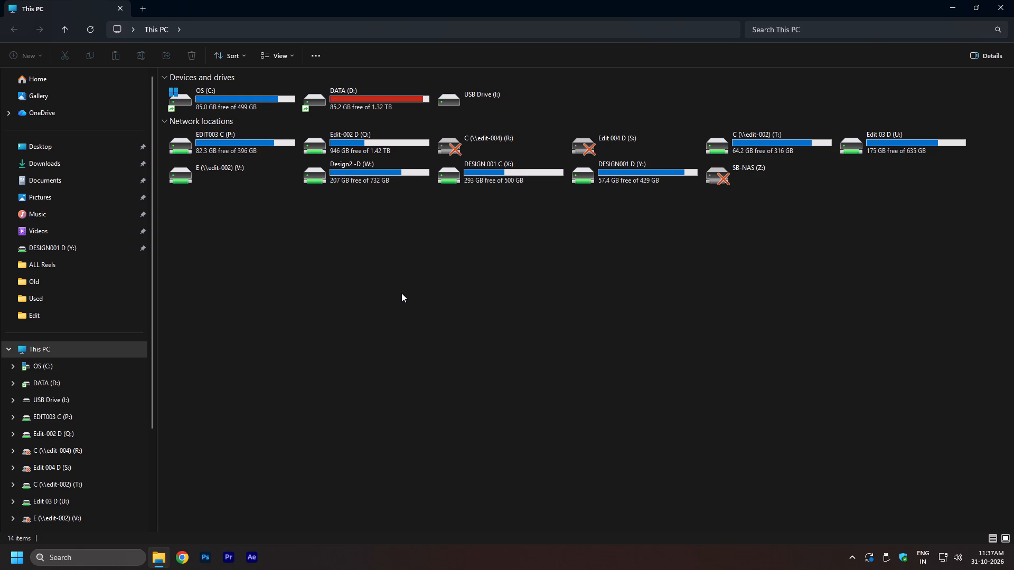
right_click(419, 332)
click(483, 458)
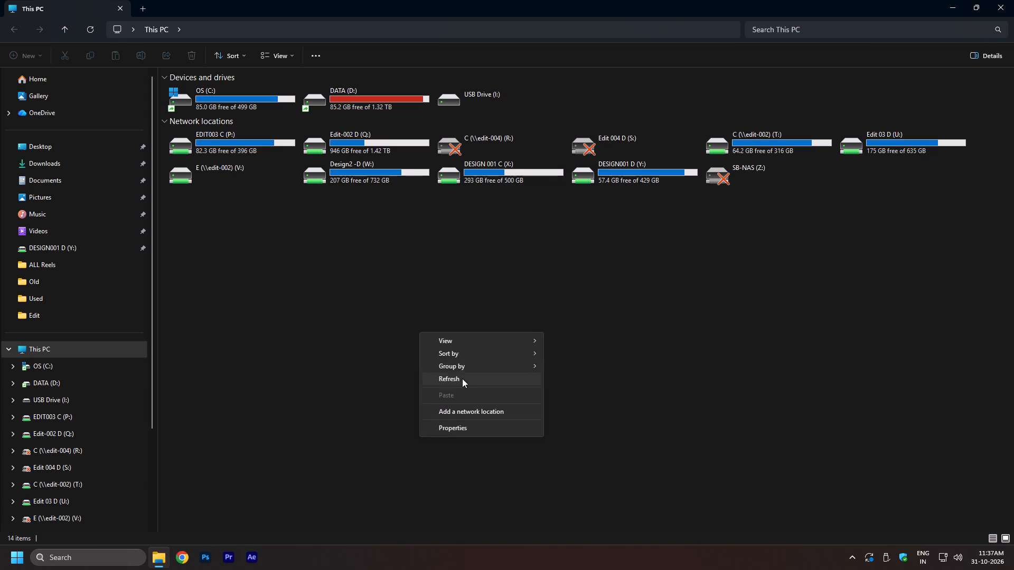
click(462, 378)
Look at the contents of the DATA (D:) drive and return to the This PC overview.
double_click(362, 100)
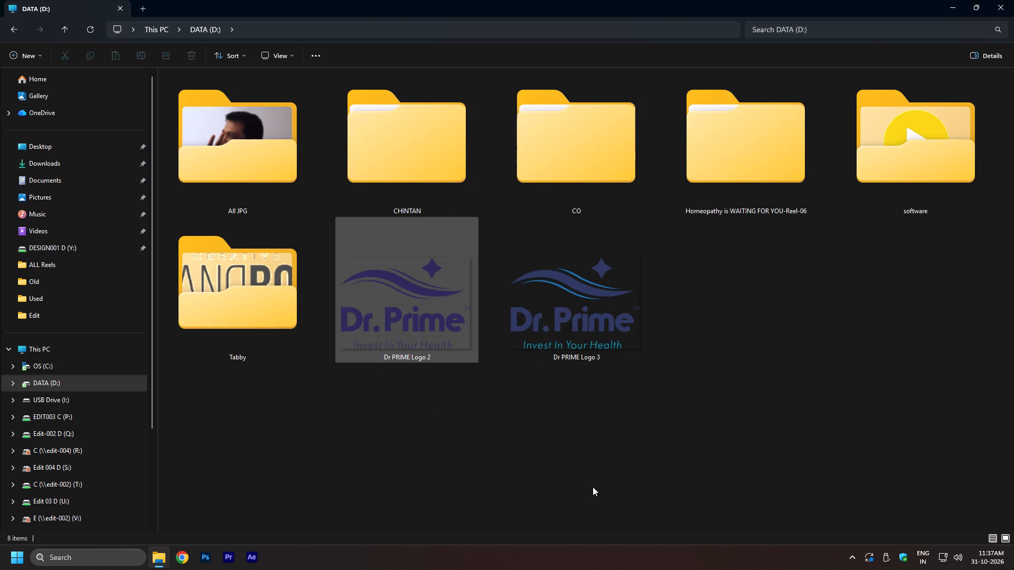
click(553, 482)
click(89, 350)
Launch Google Chrome and bring up its new tab page.
click(178, 558)
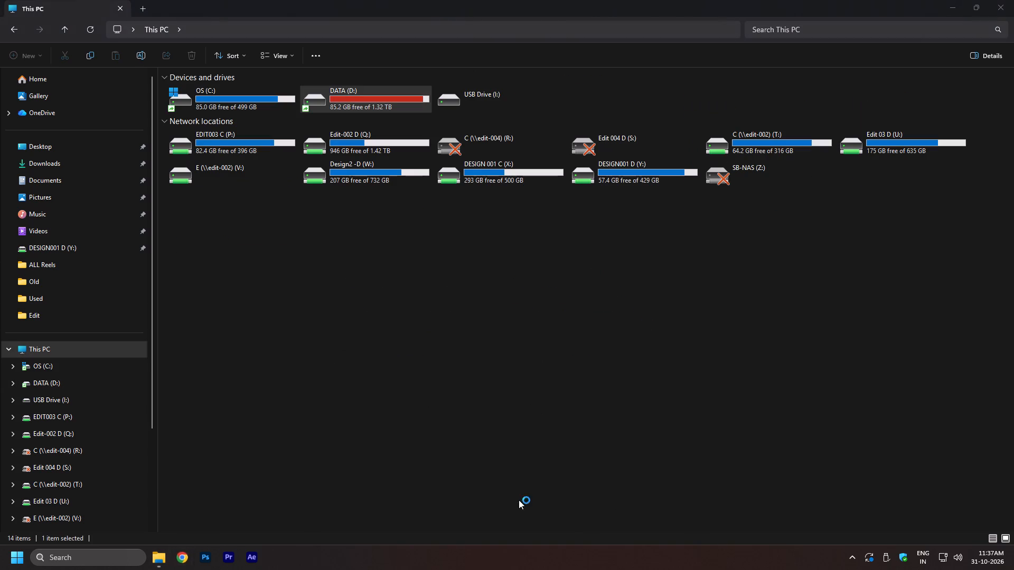
click(435, 382)
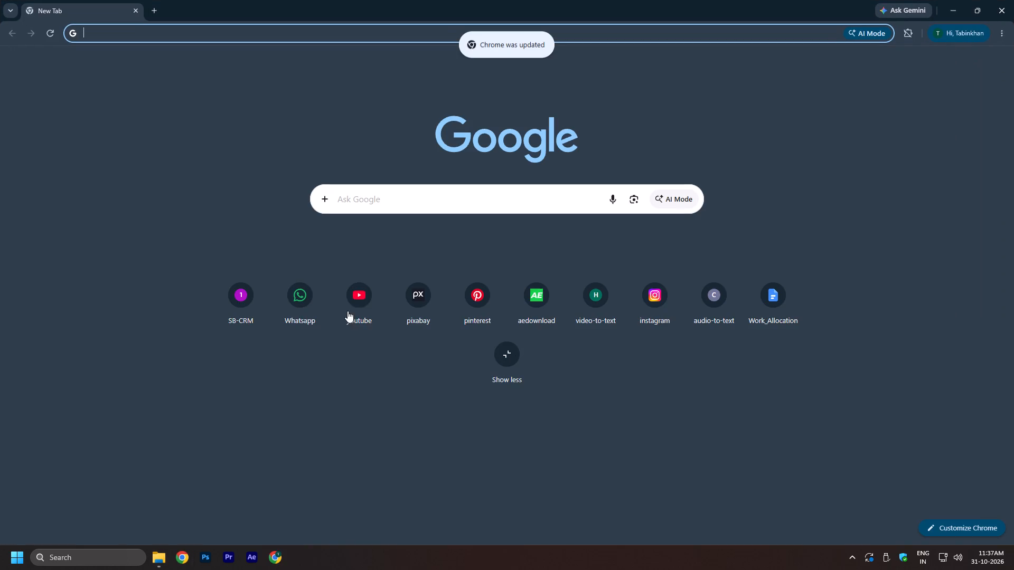
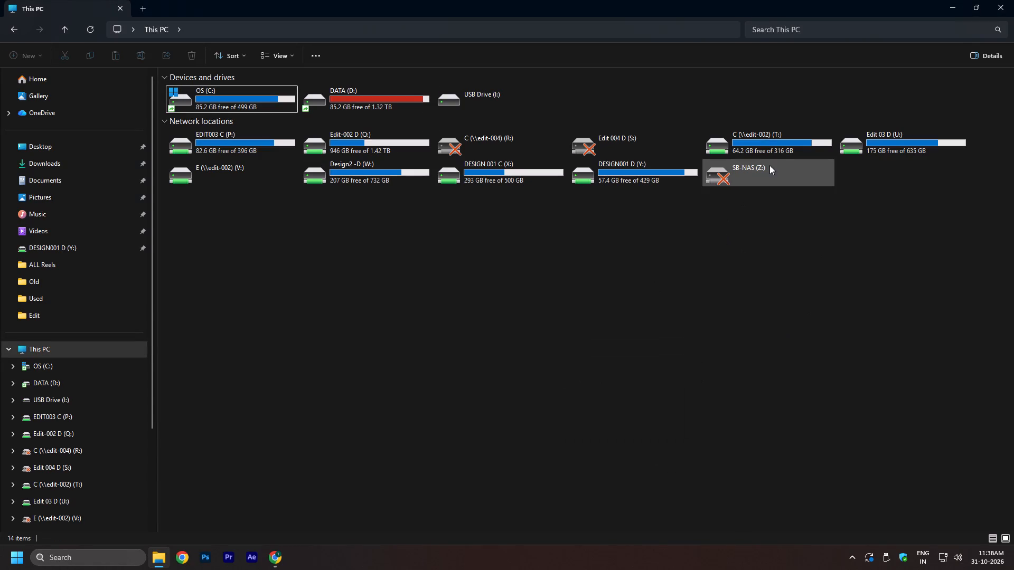
Try to open the SB-NAS (Z:) network drive from the network locations.
double_click(764, 172)
double_click(737, 176)
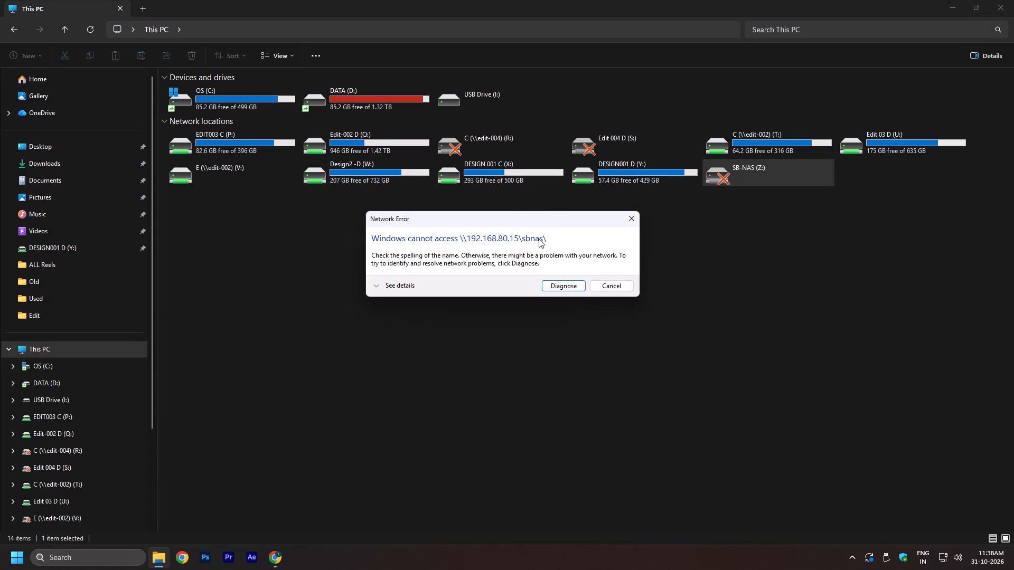
Dismiss the network error for the SB-NAS (Z:) drive and refresh the This PC drives overview.
click(633, 218)
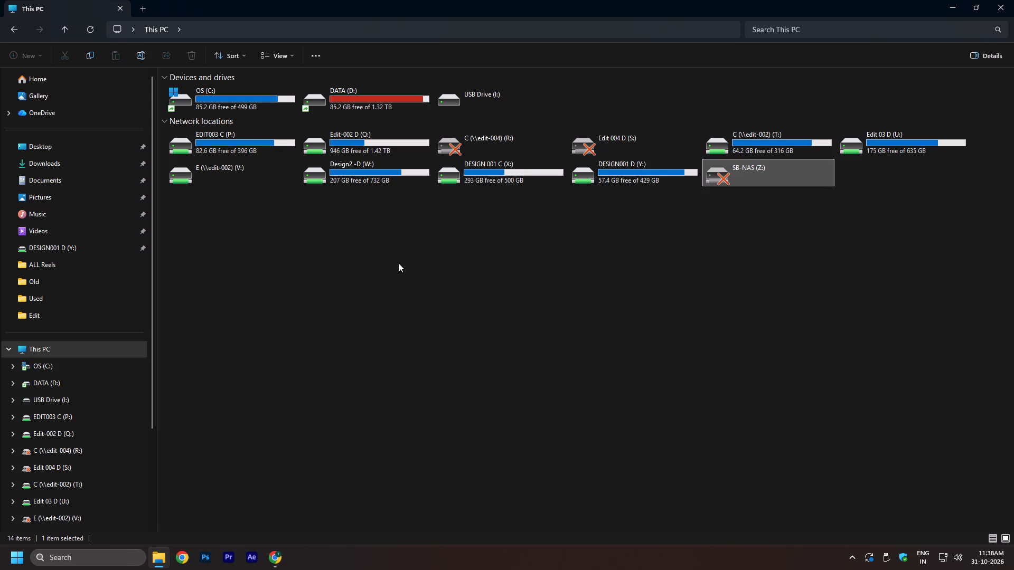
right_click(398, 263)
click(451, 388)
click(449, 310)
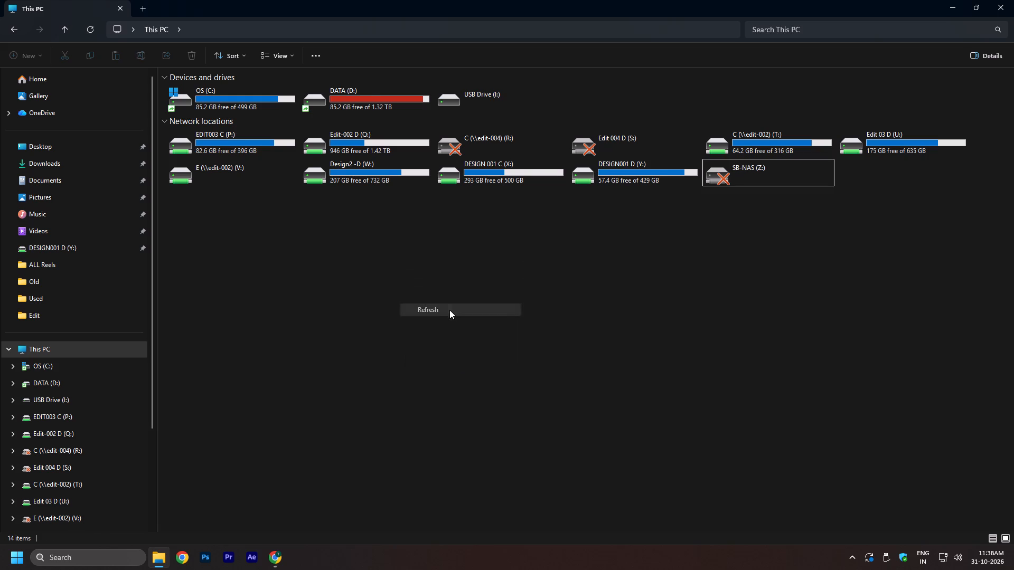
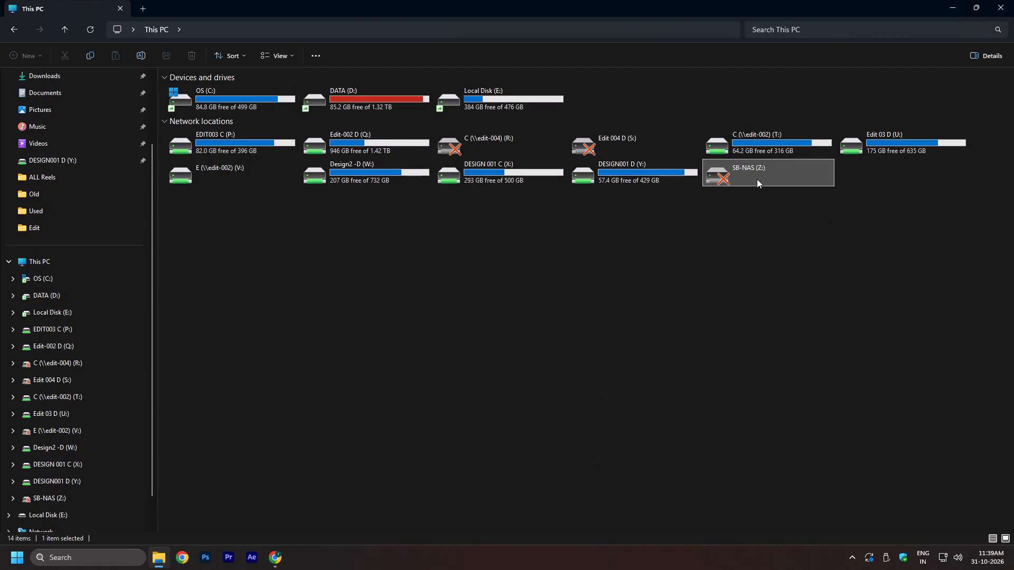
Try to open the SB-NAS (Z:) network drive again and dismiss the network error.
double_click(755, 169)
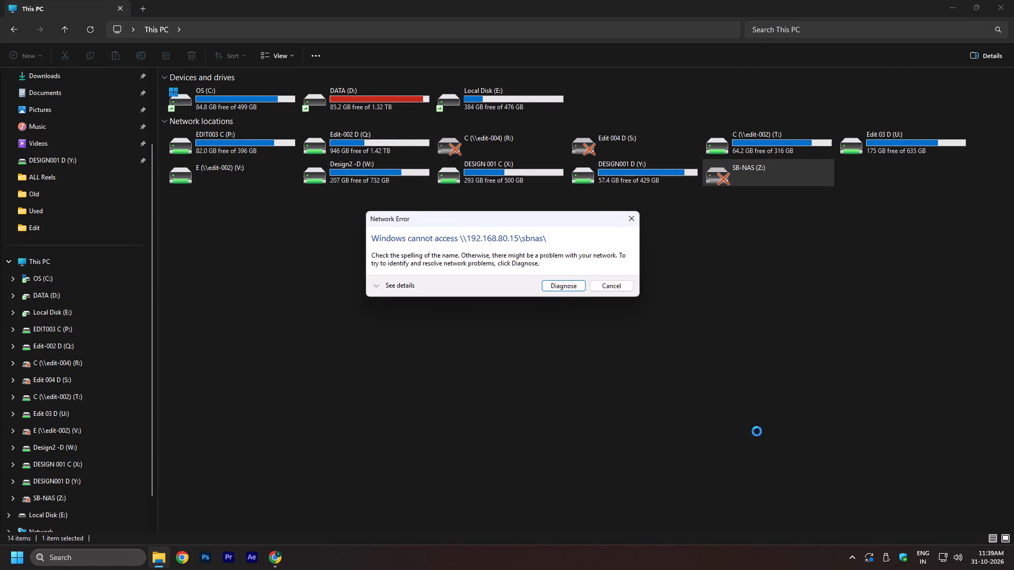
click(632, 221)
click(560, 359)
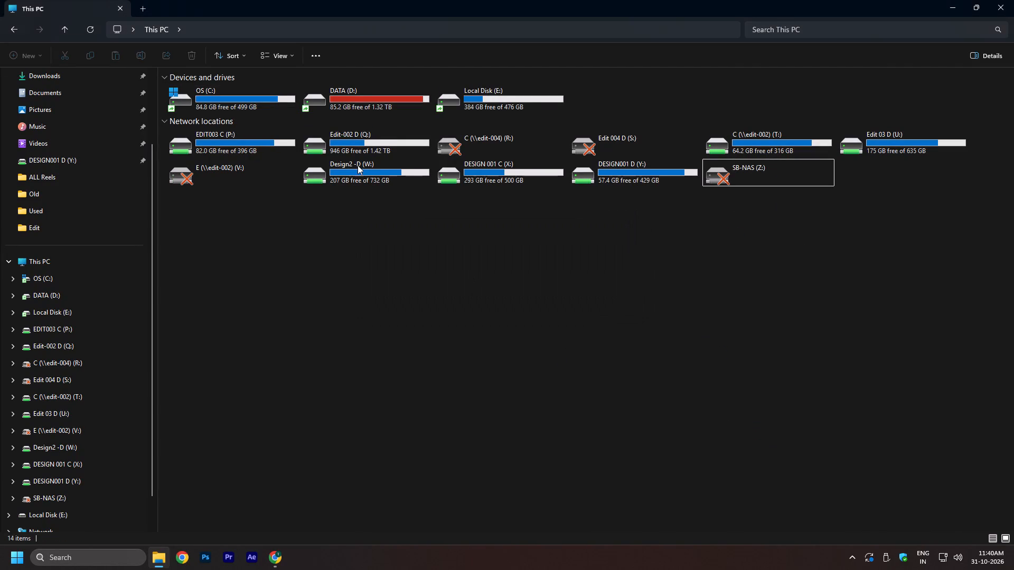
Open the DATA (D:) drive to look over its folders and files.
double_click(390, 96)
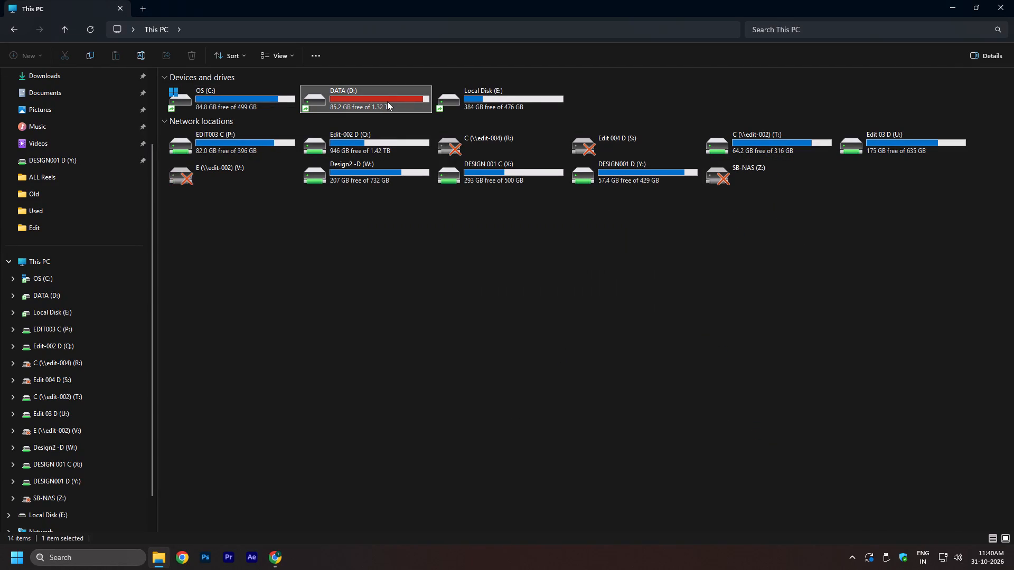
double_click(387, 101)
click(401, 459)
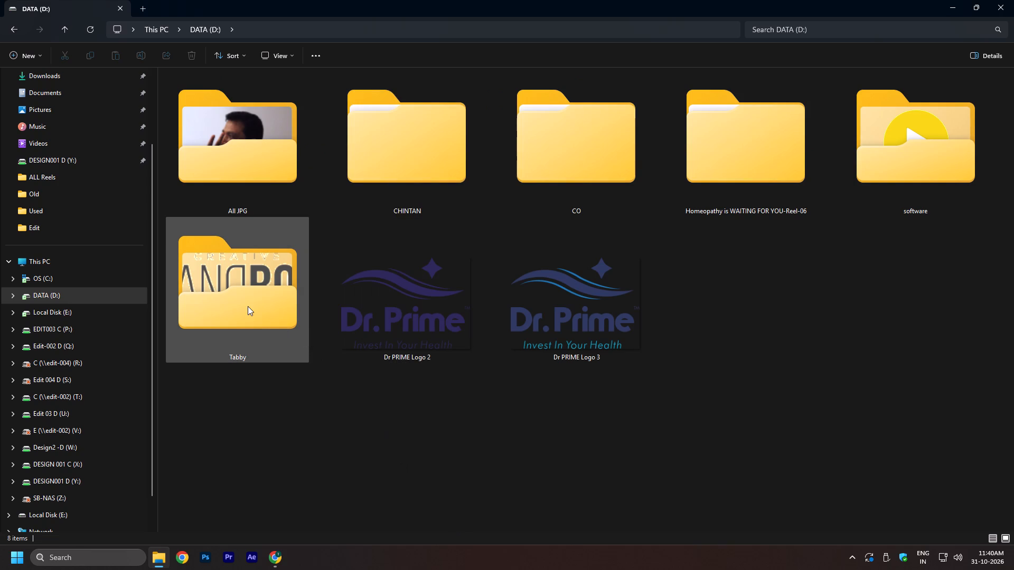
Open the CLIP folder inside M4ROOT on Local Disk (E:) and show its files as large thumbnails.
click(65, 260)
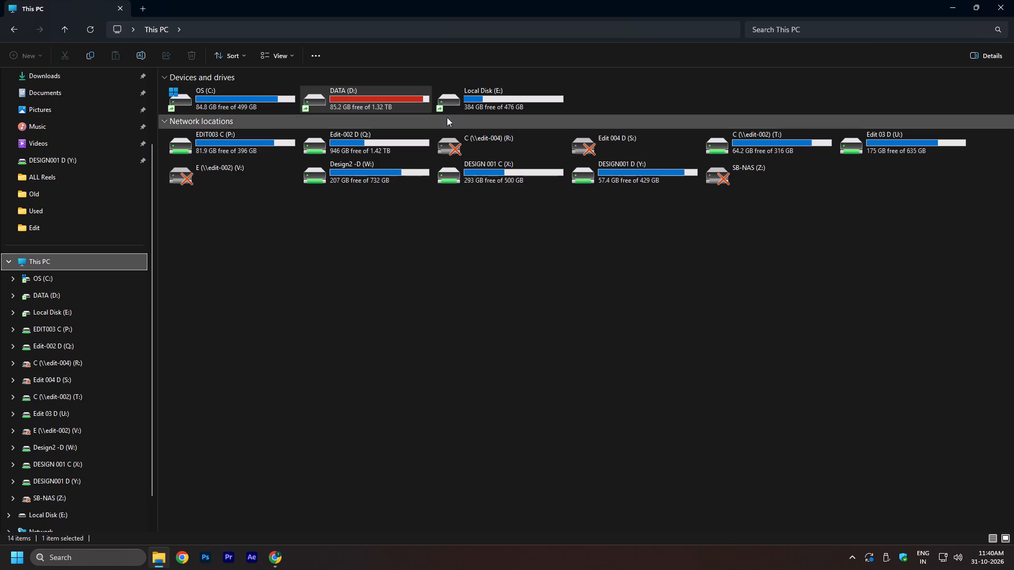
double_click(473, 89)
double_click(205, 106)
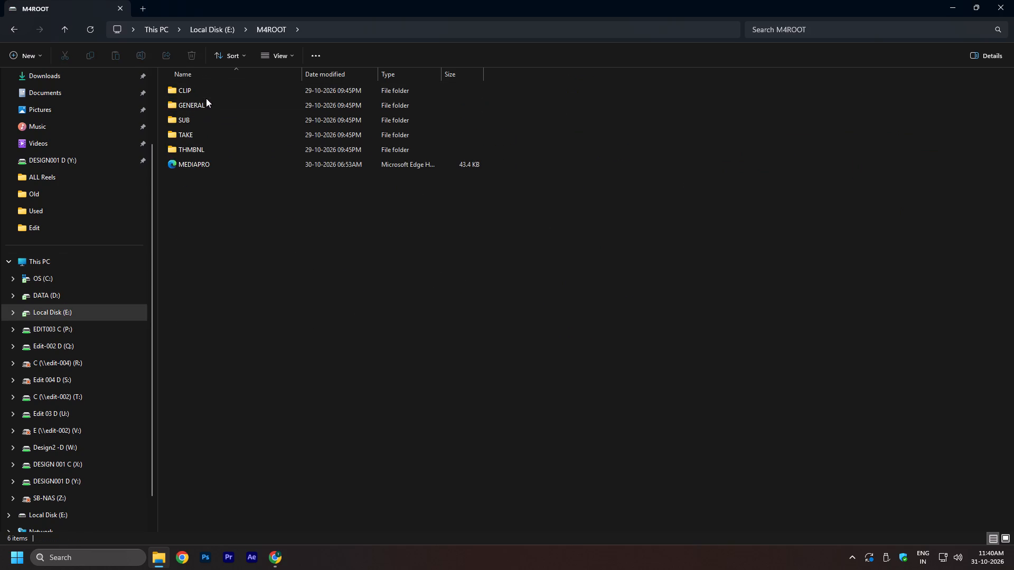
double_click(206, 96)
click(1011, 537)
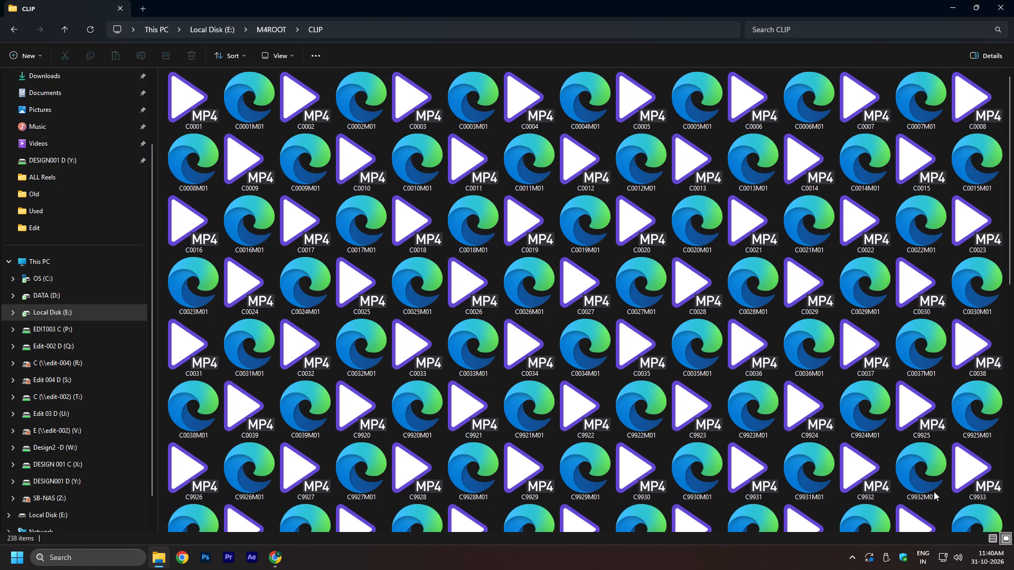
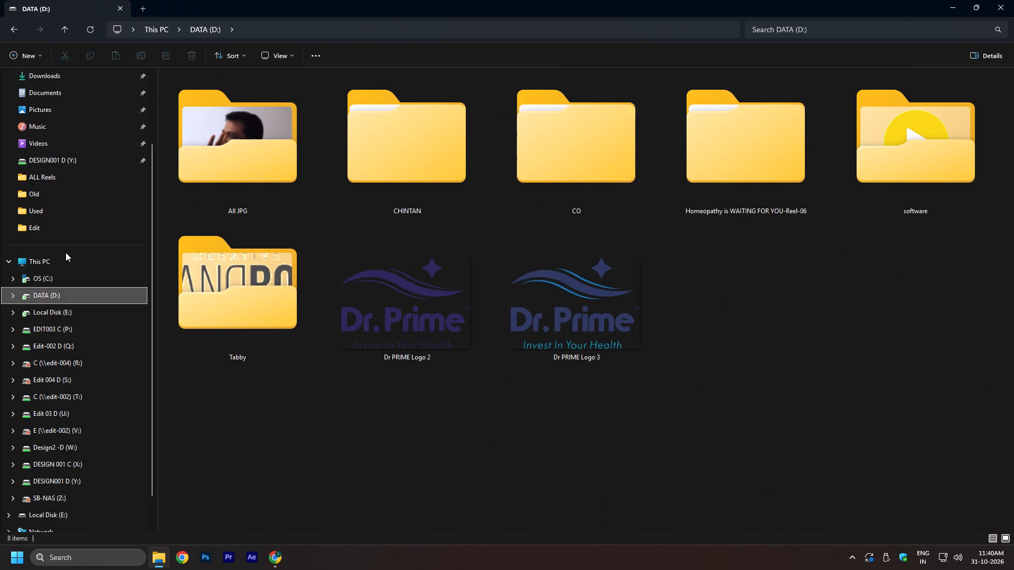
Return from DATA (D:) to the This PC drives overview and clear the drive selection.
alt+click(69, 258)
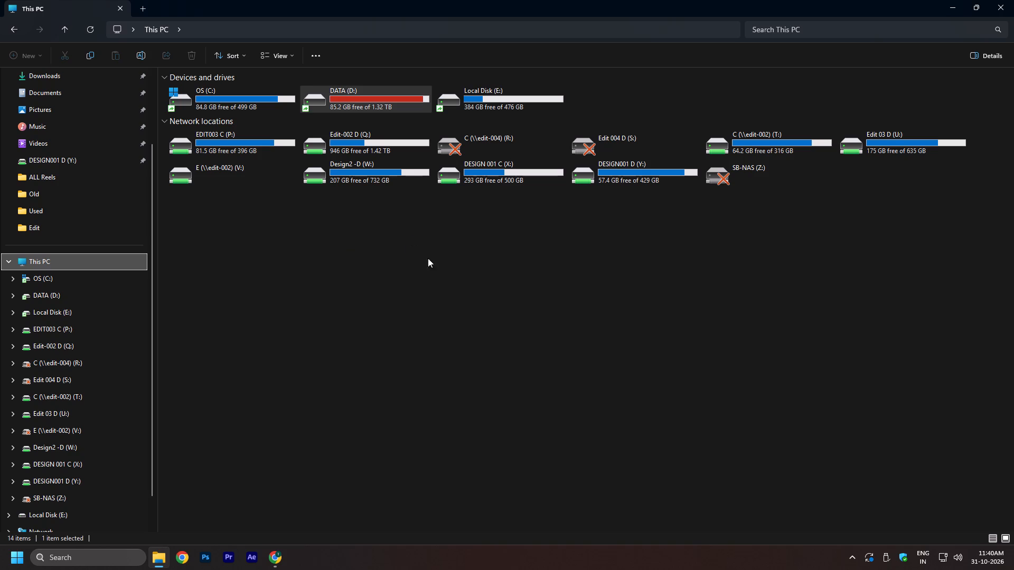
alt+click(606, 463)
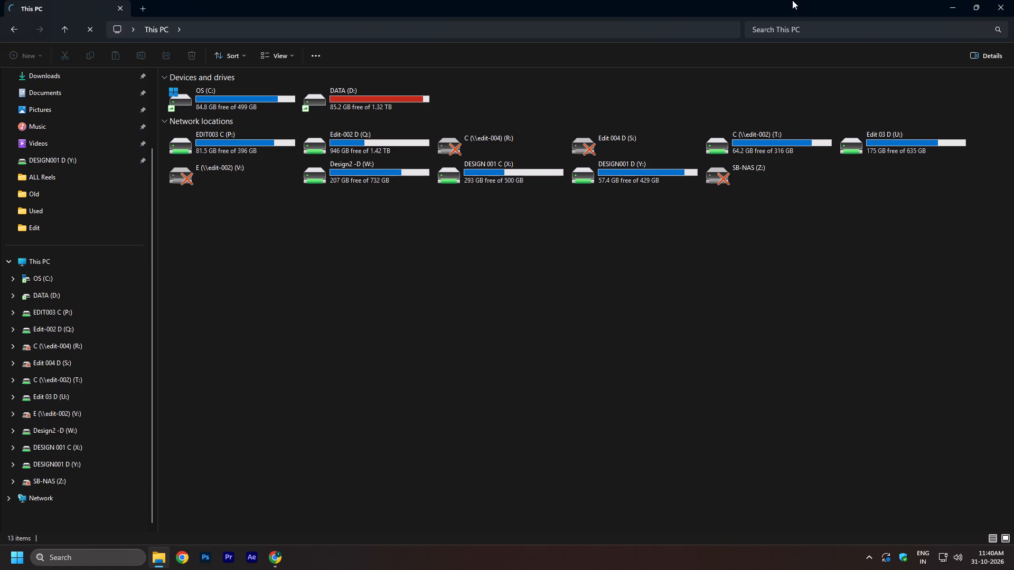
Refresh the This PC overview to update the status of the network drives.
alt+right_click(422, 235)
alt+click(484, 365)
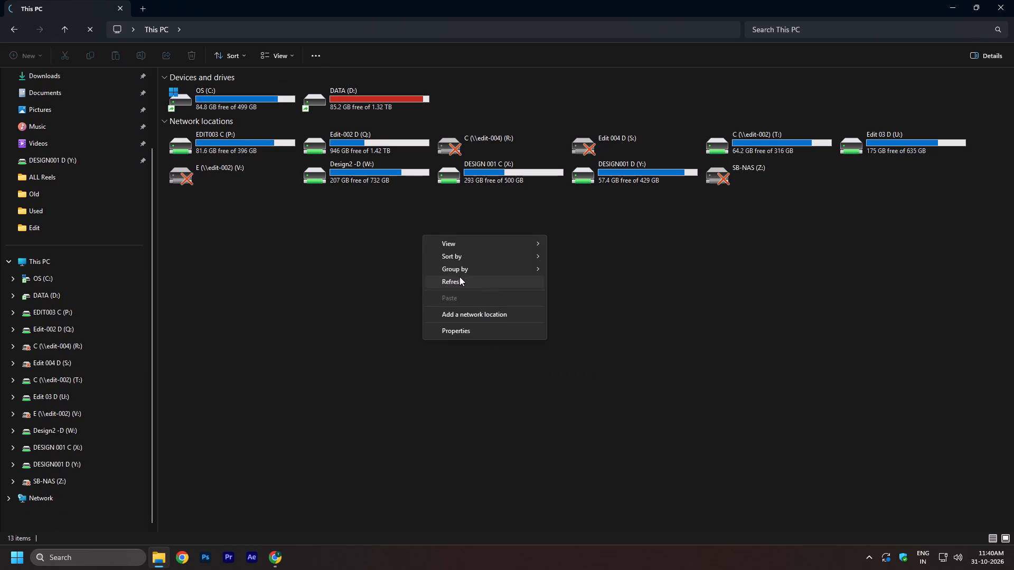
alt+click(459, 277)
Check the contents of the Tabby folder on the DATA (D:) drive and return to the This PC overview.
alt+double_click(354, 90)
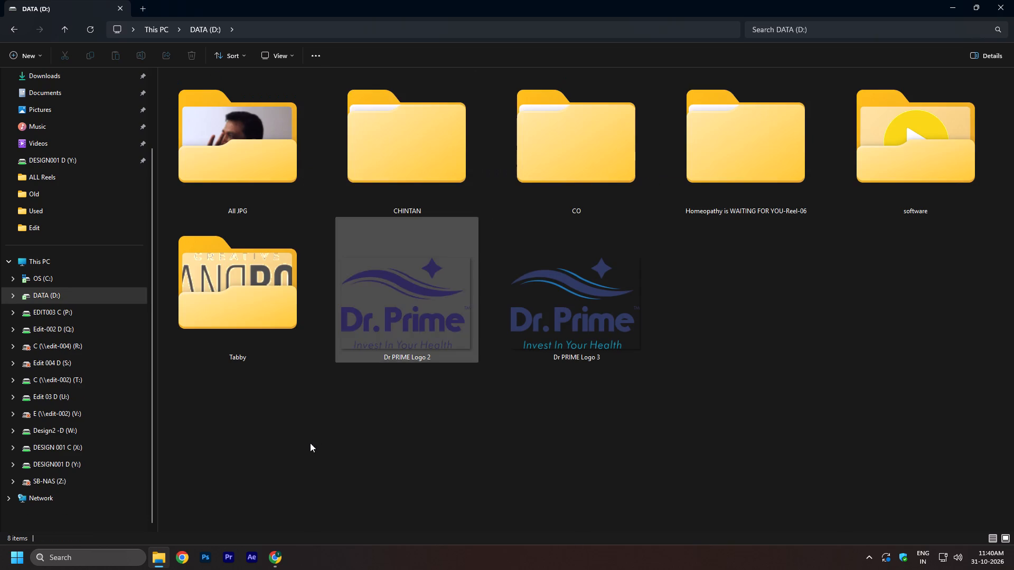
alt+click(297, 445)
alt+double_click(262, 343)
alt+click(290, 466)
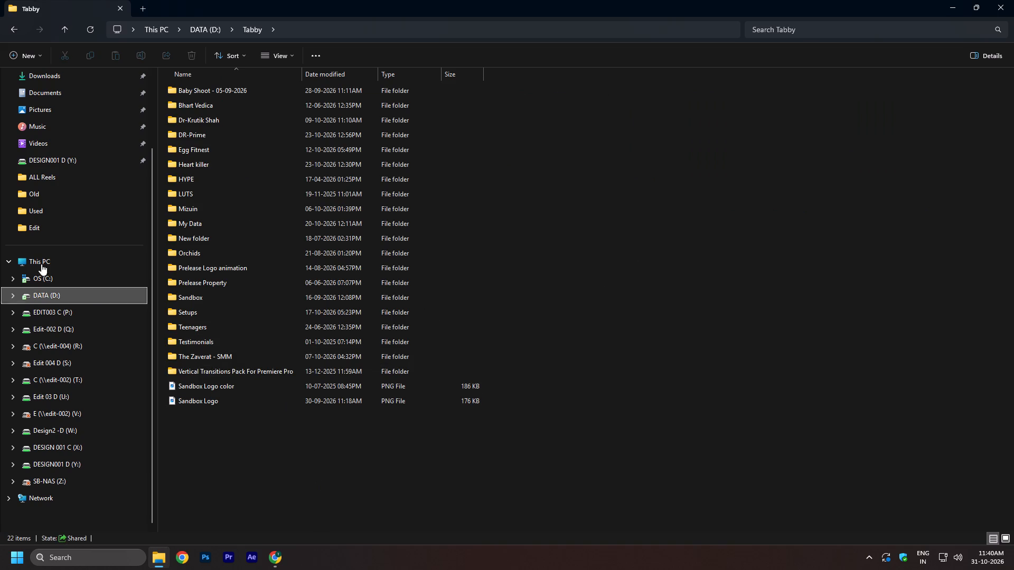
alt+click(40, 259)
alt+click(616, 274)
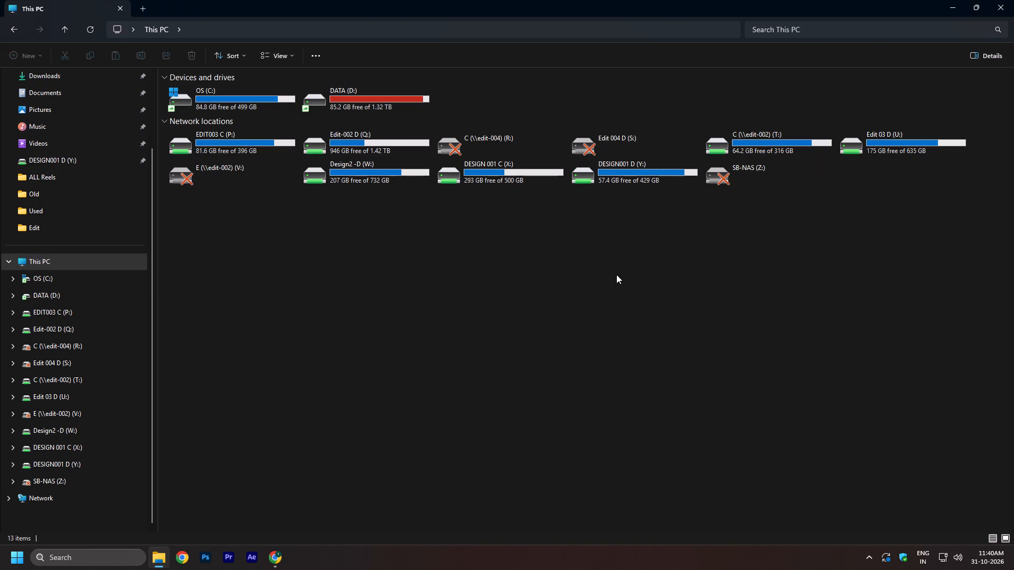
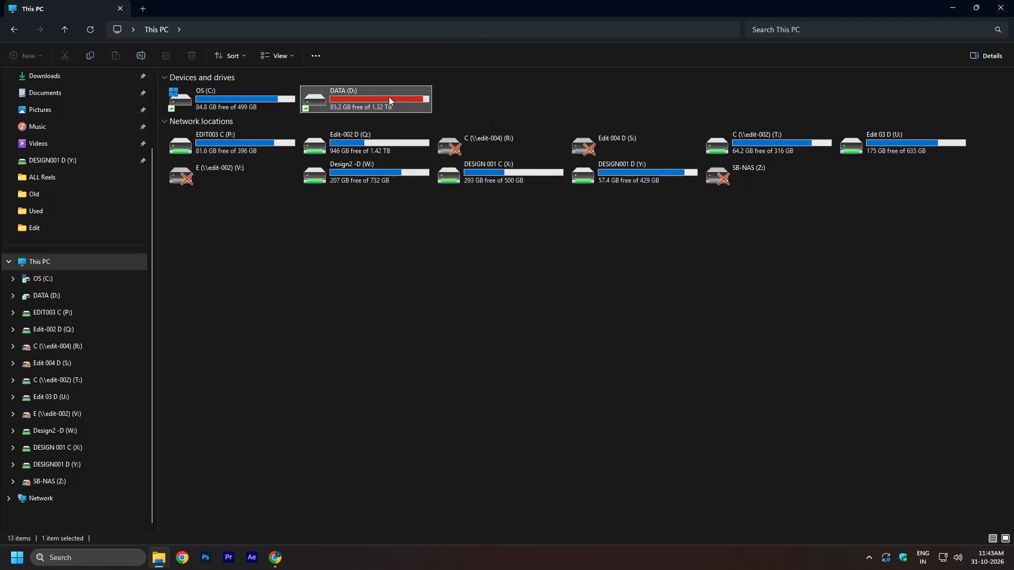
Open the DATA (D:) drive and refresh its folder listing.
alt+right_click(360, 395)
alt+click(436, 382)
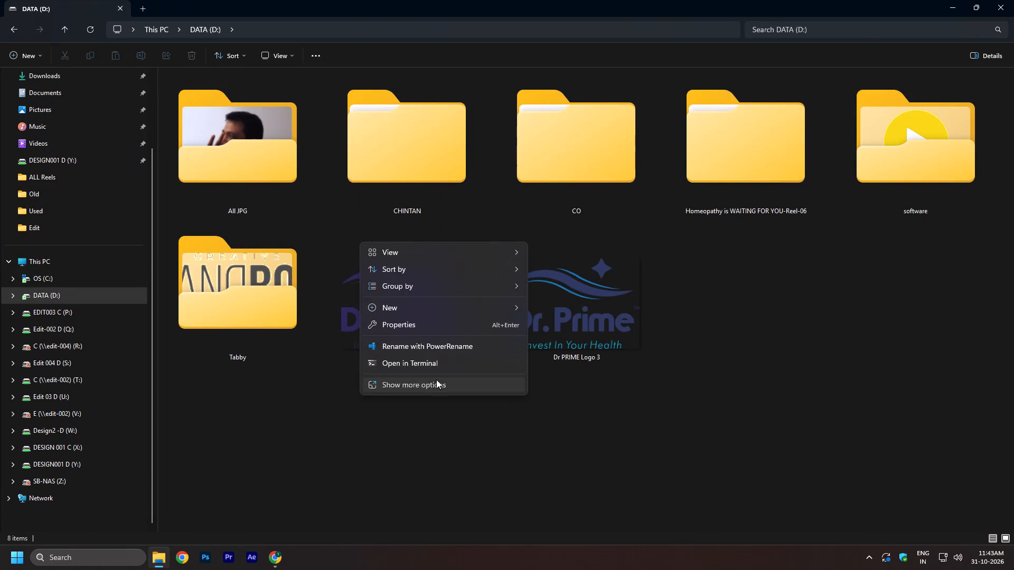
alt+click(400, 268)
alt+click(302, 412)
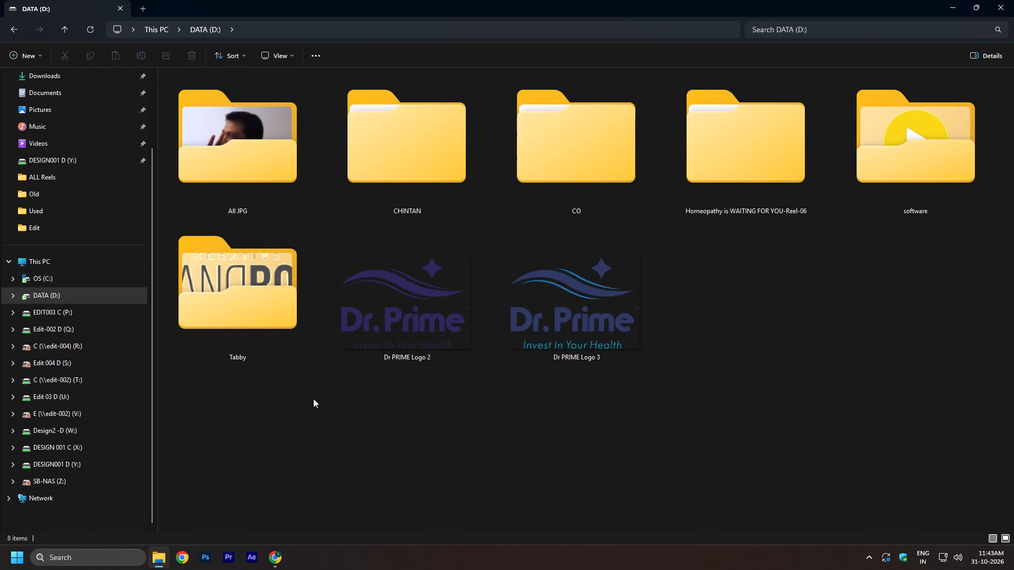
alt+click(445, 400)
Open the Tabby folder on the DATA (D:) drive and refresh its file listing.
alt+double_click(300, 273)
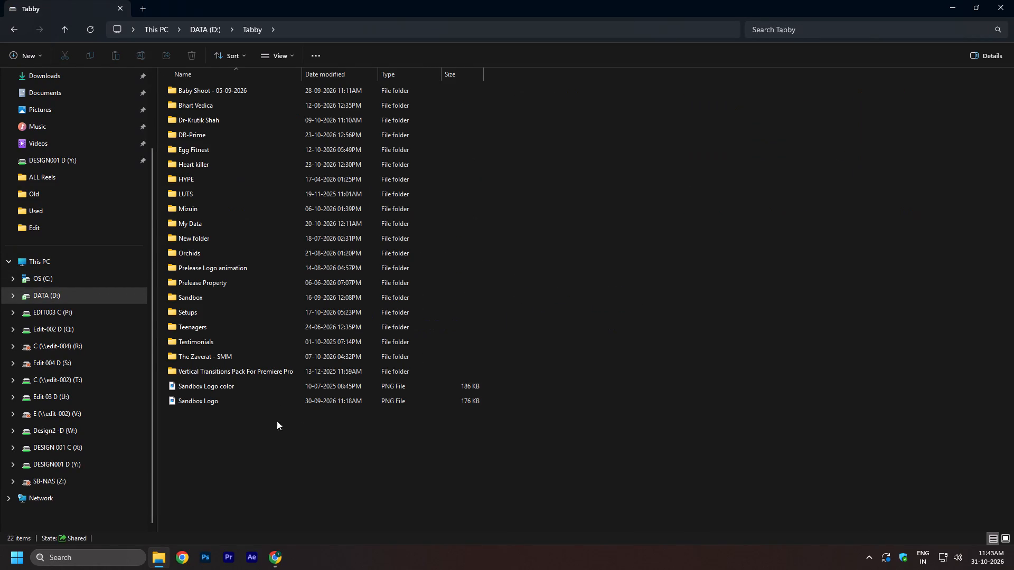
alt+right_click(266, 497)
alt+click(353, 483)
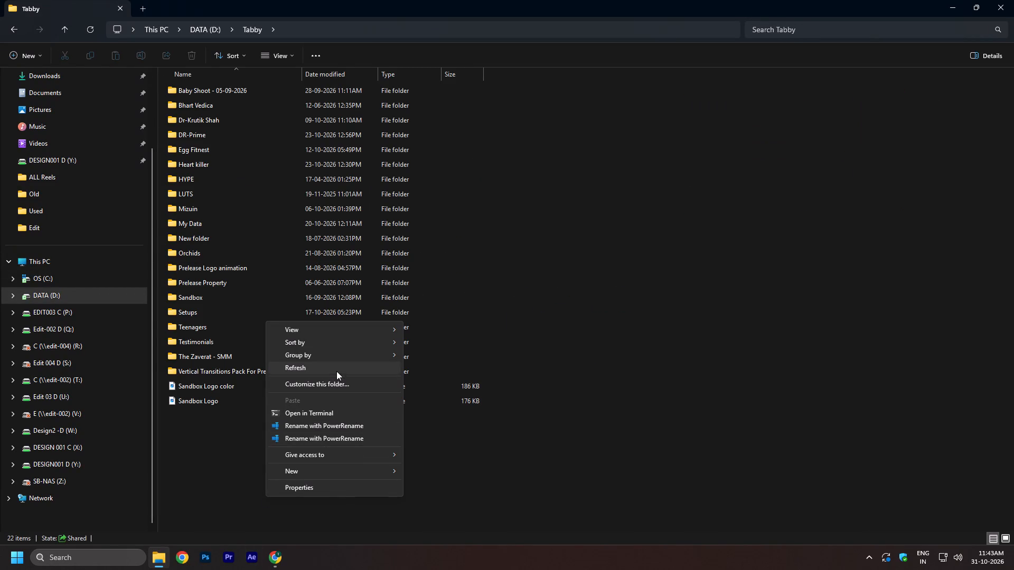
alt+click(336, 367)
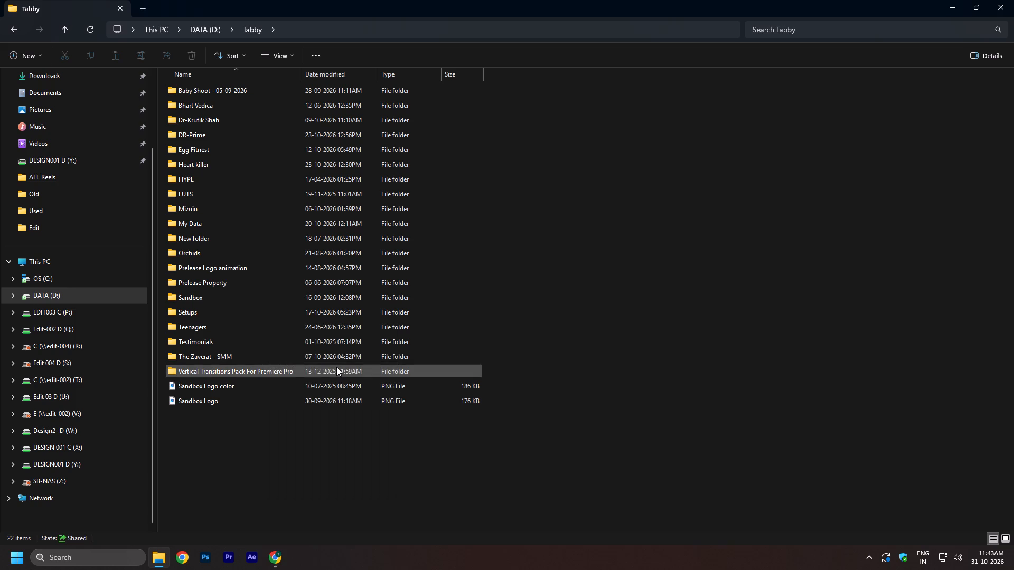
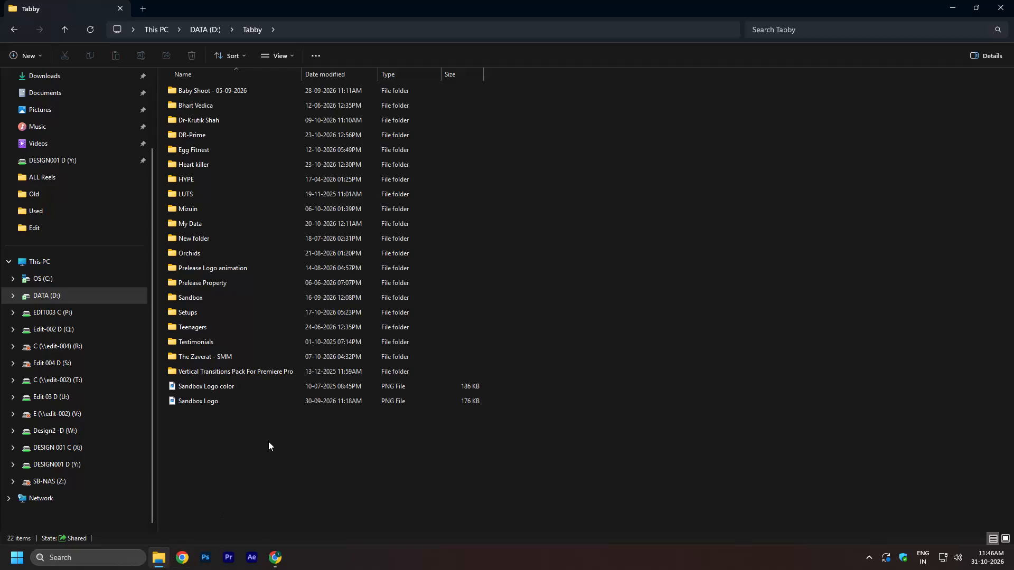
Refresh the Tabby folder's file listing again.
alt+right_click(230, 441)
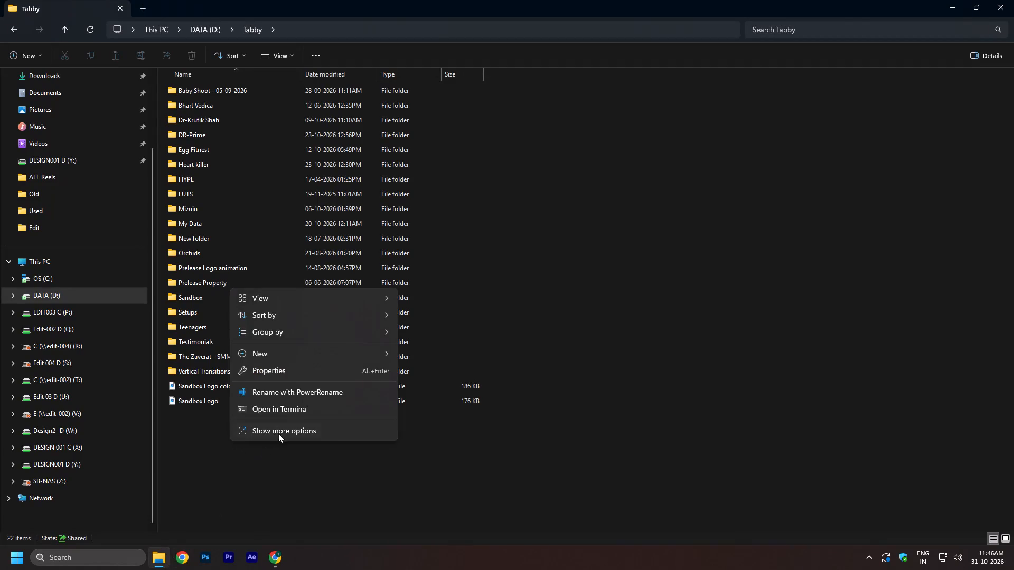
alt+click(278, 433)
alt+click(284, 312)
Return to This PC and refresh its listing of local drives and network locations.
alt+click(77, 257)
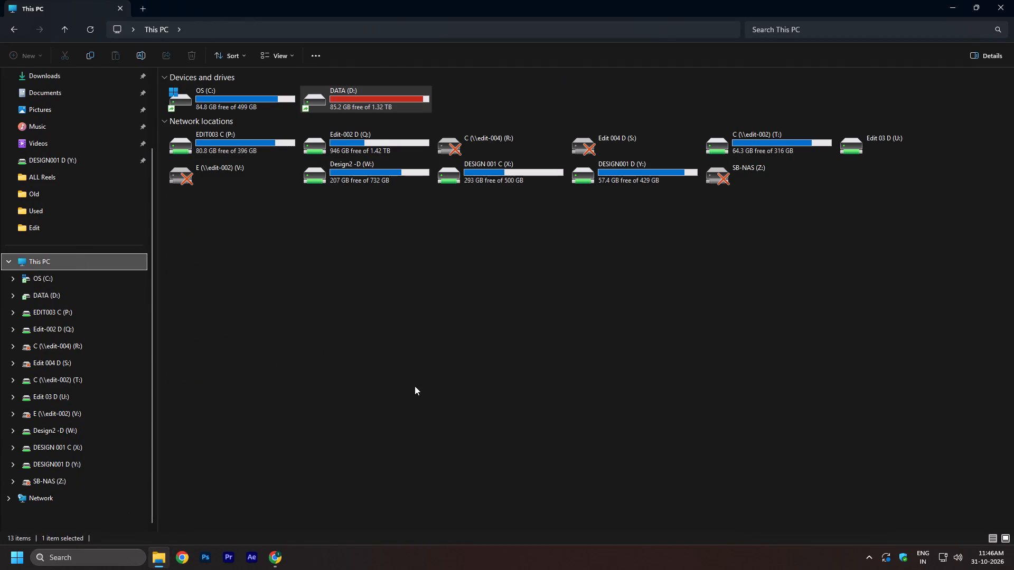
alt+right_click(377, 315)
alt+click(445, 439)
alt+click(428, 362)
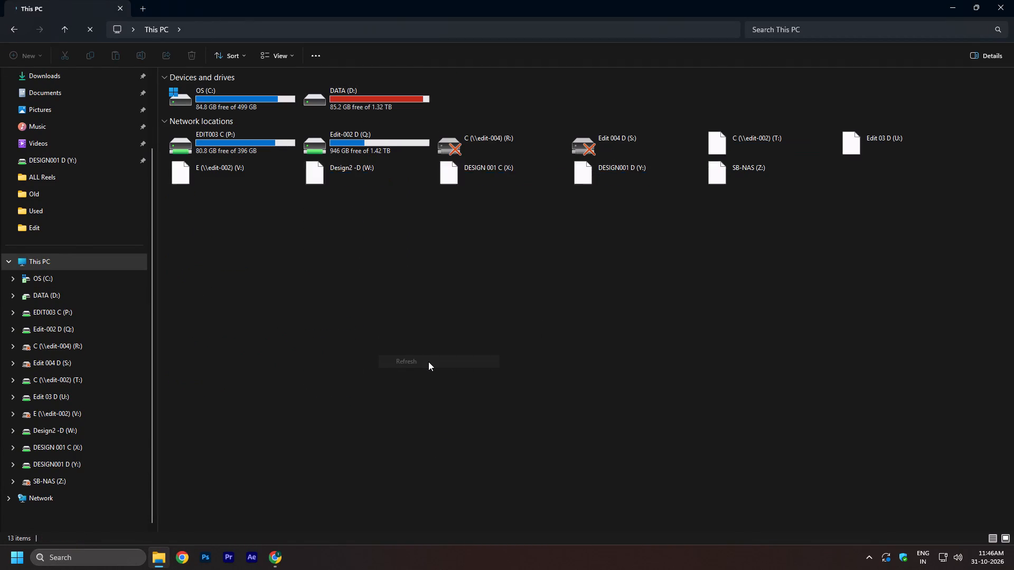
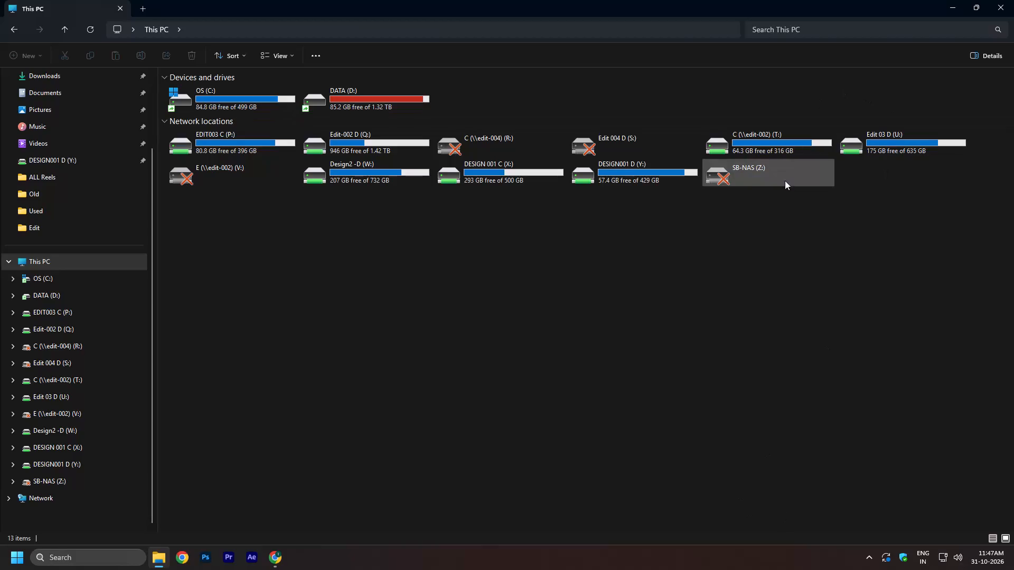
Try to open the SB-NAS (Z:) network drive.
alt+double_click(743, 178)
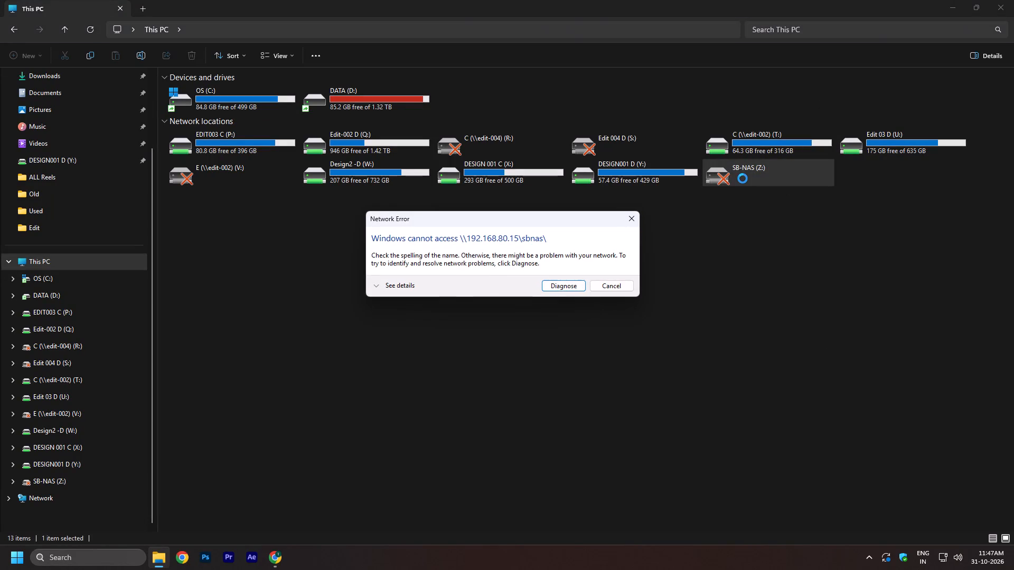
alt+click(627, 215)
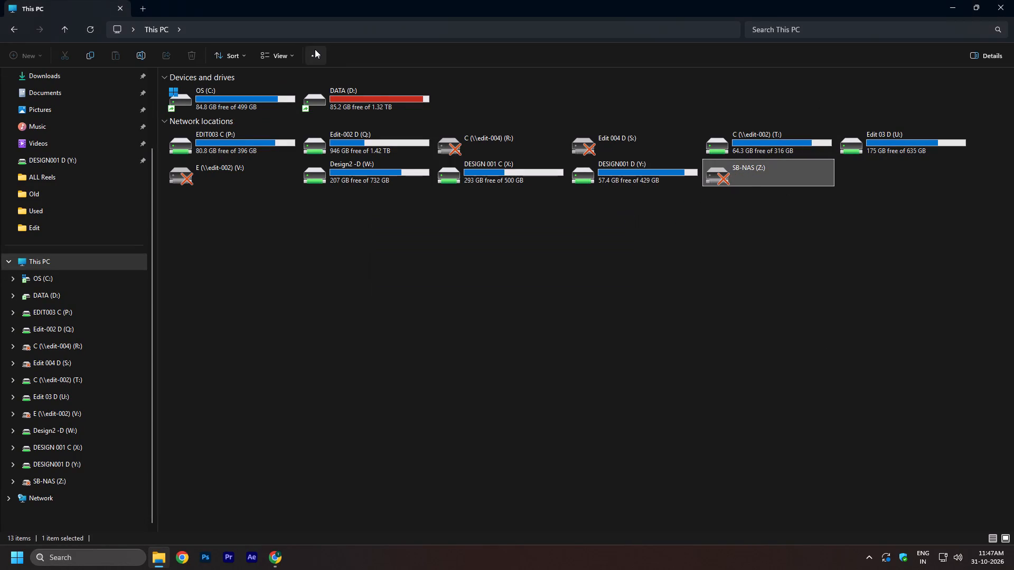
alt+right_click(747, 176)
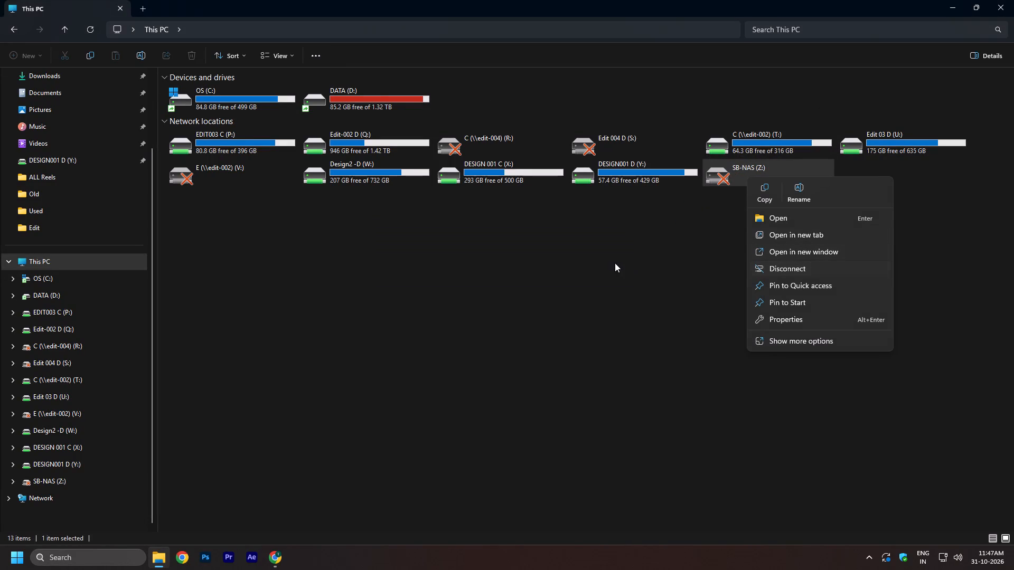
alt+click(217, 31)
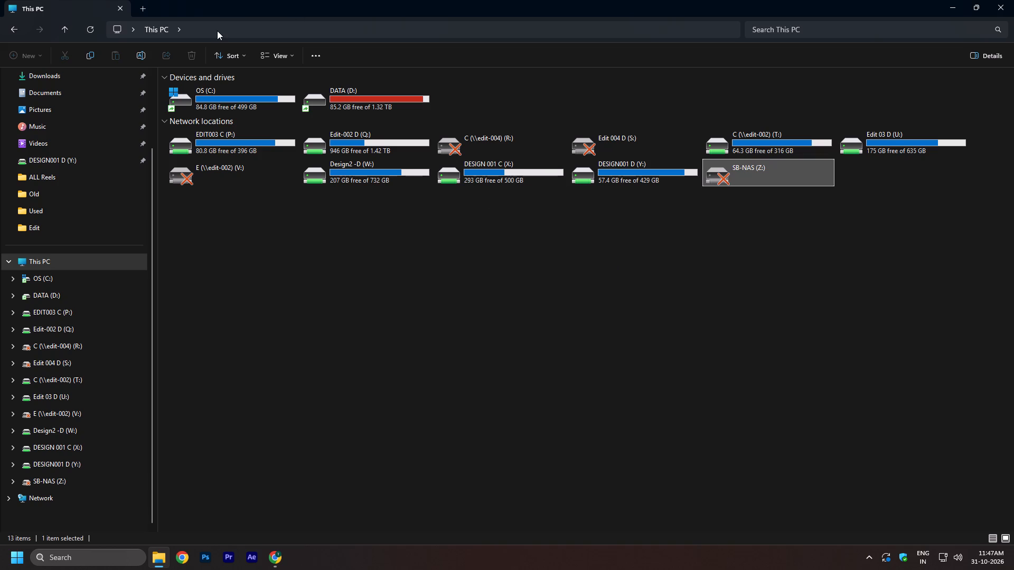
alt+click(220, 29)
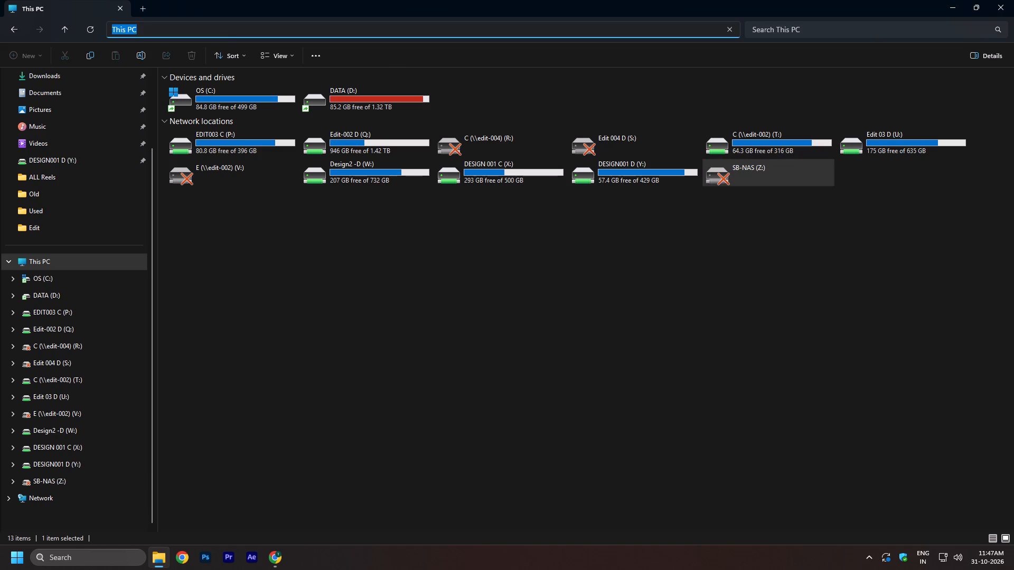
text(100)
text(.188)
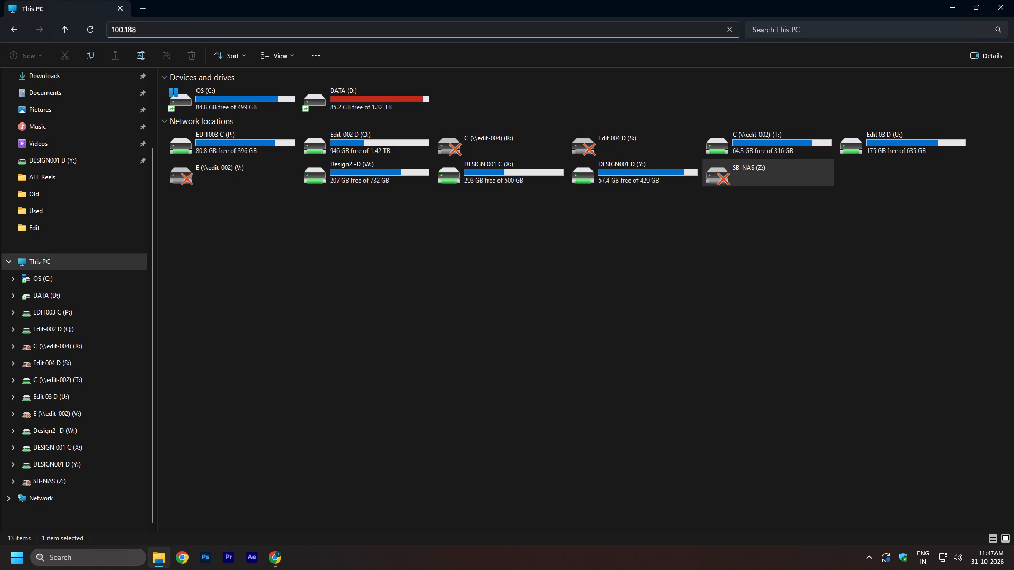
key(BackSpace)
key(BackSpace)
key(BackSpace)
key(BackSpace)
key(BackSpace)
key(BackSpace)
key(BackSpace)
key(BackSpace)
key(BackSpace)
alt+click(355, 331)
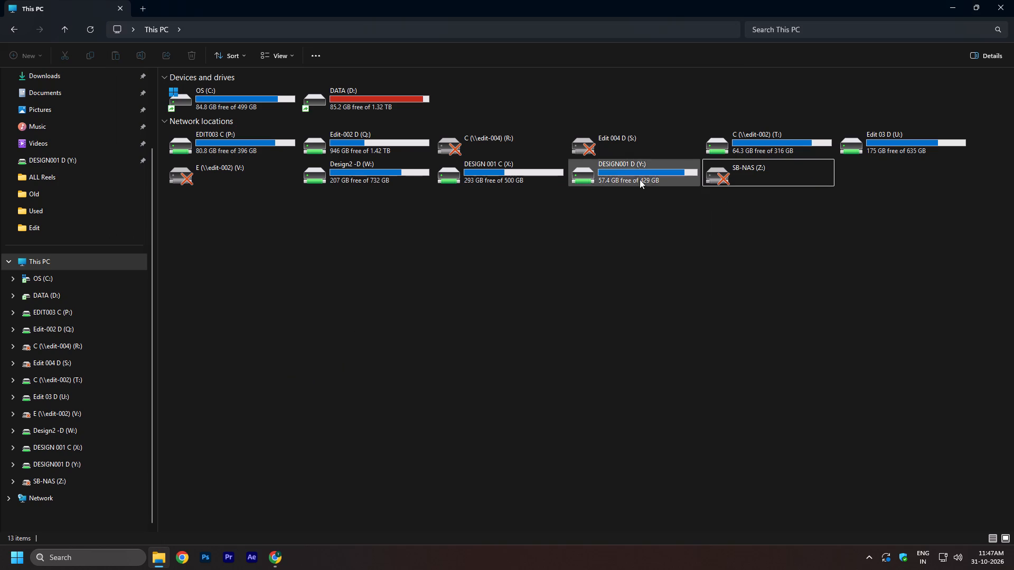
Try to open SB-NAS (Z:) again and start the network diagnosis for its connection.
alt+double_click(741, 165)
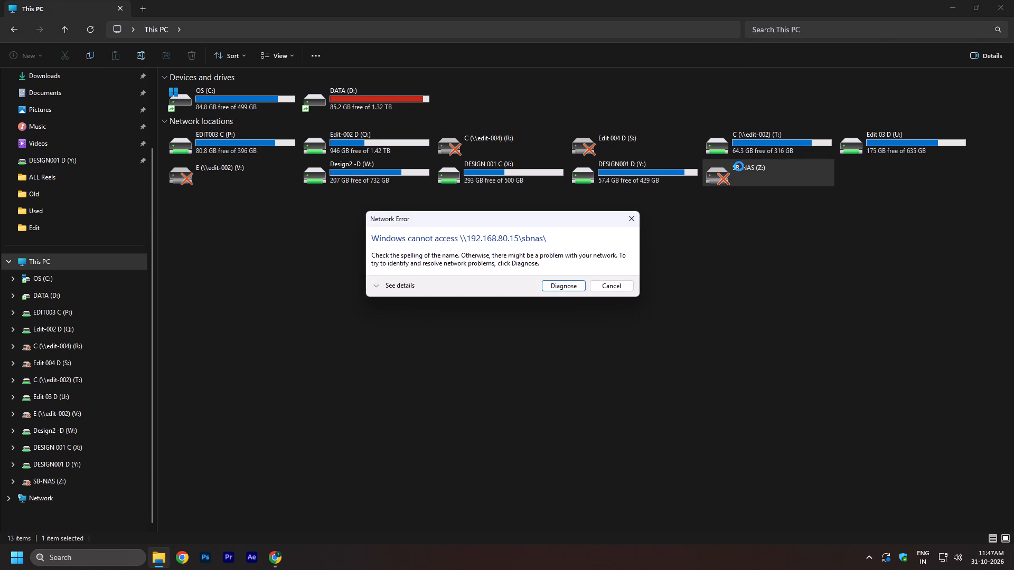
alt+drag(468, 237, 510, 237)
alt+drag(510, 237, 536, 242)
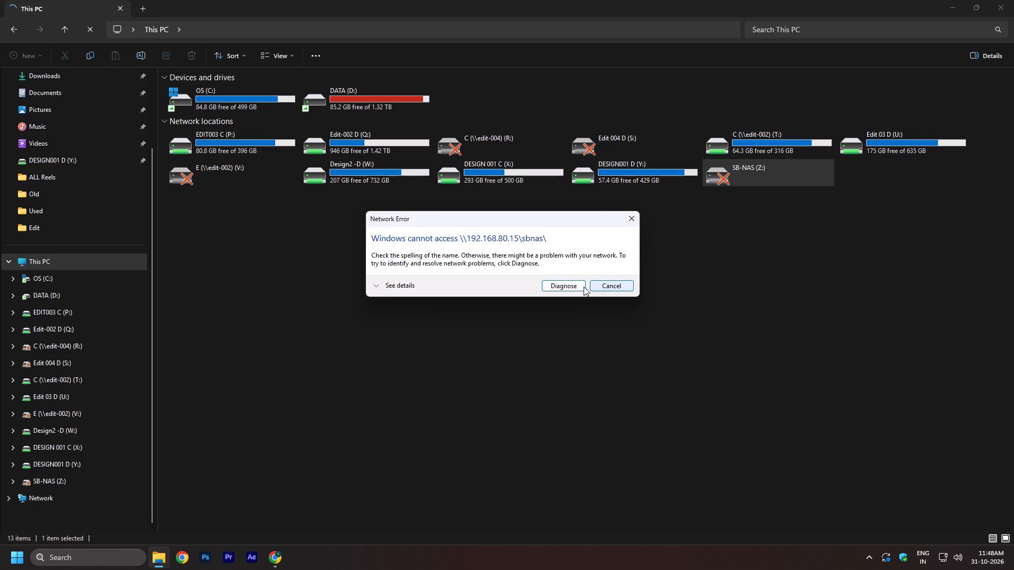
alt+click(569, 287)
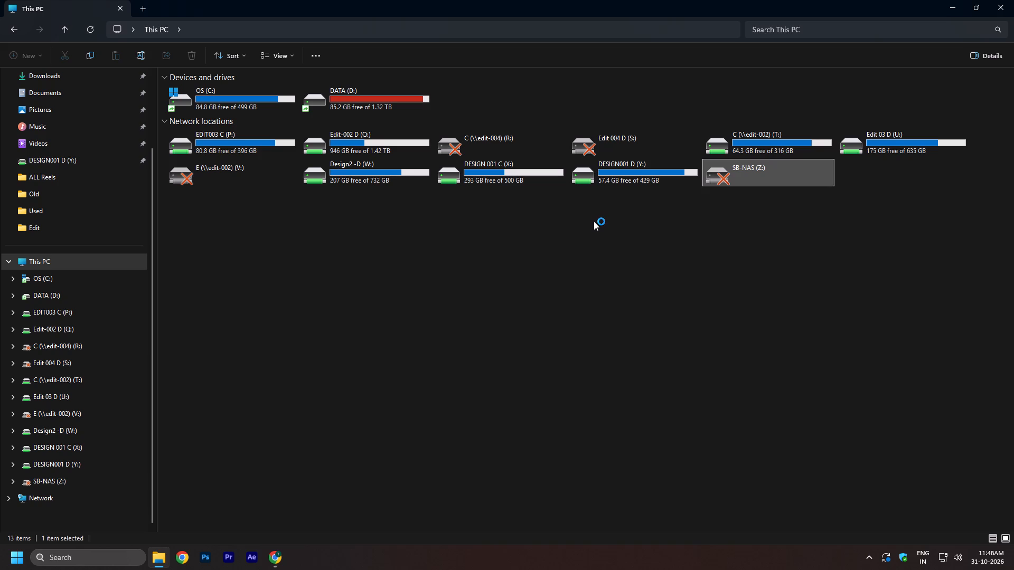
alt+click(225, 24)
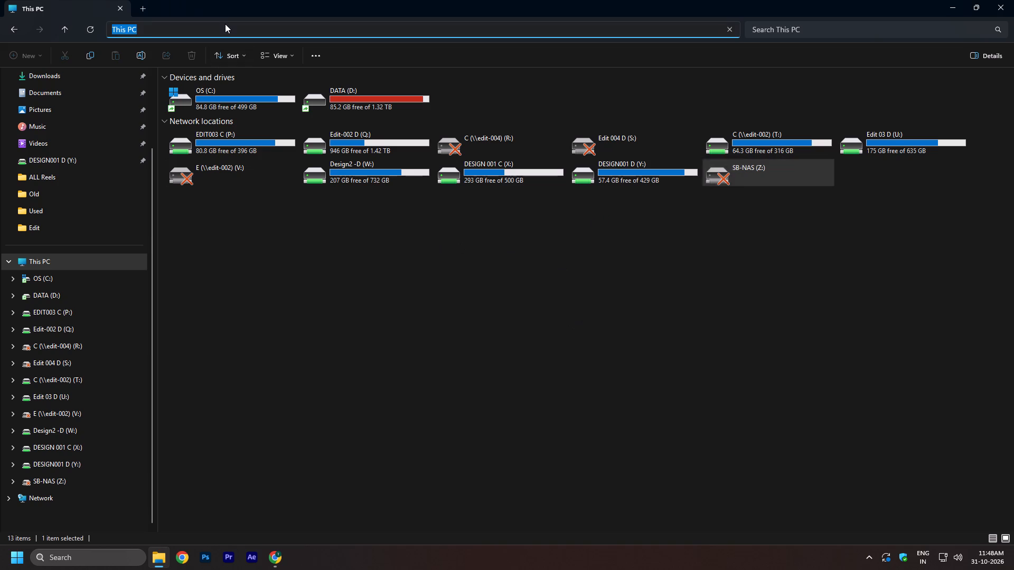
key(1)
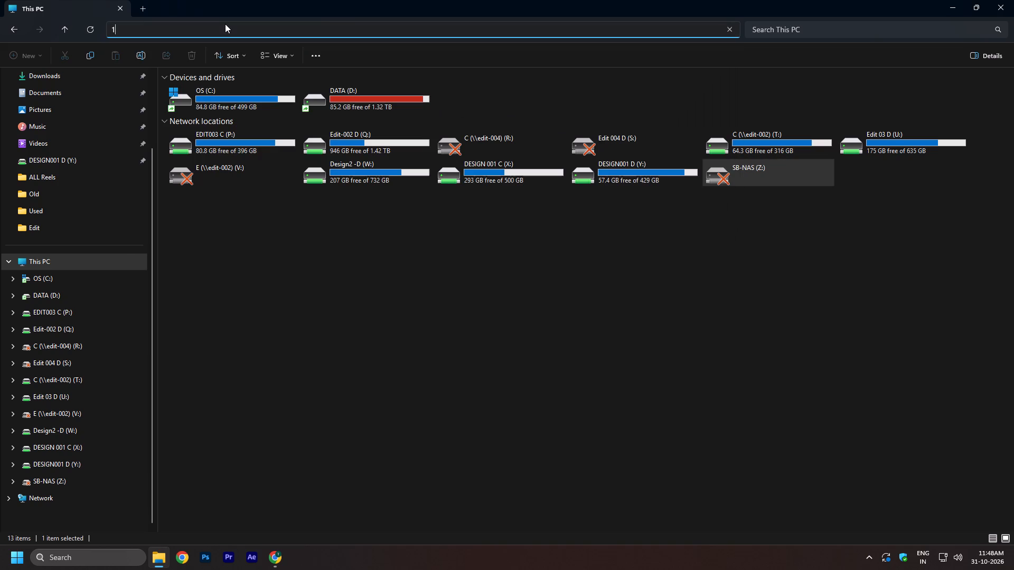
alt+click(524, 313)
Disconnect the SB-NAS (Z:) network drive from This PC.
alt+right_click(747, 172)
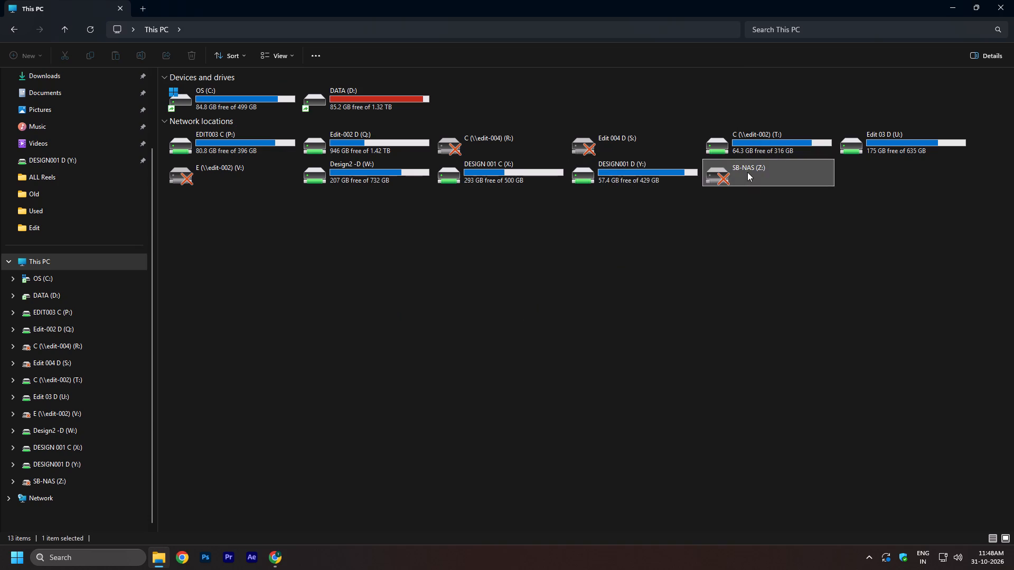
alt+click(785, 263)
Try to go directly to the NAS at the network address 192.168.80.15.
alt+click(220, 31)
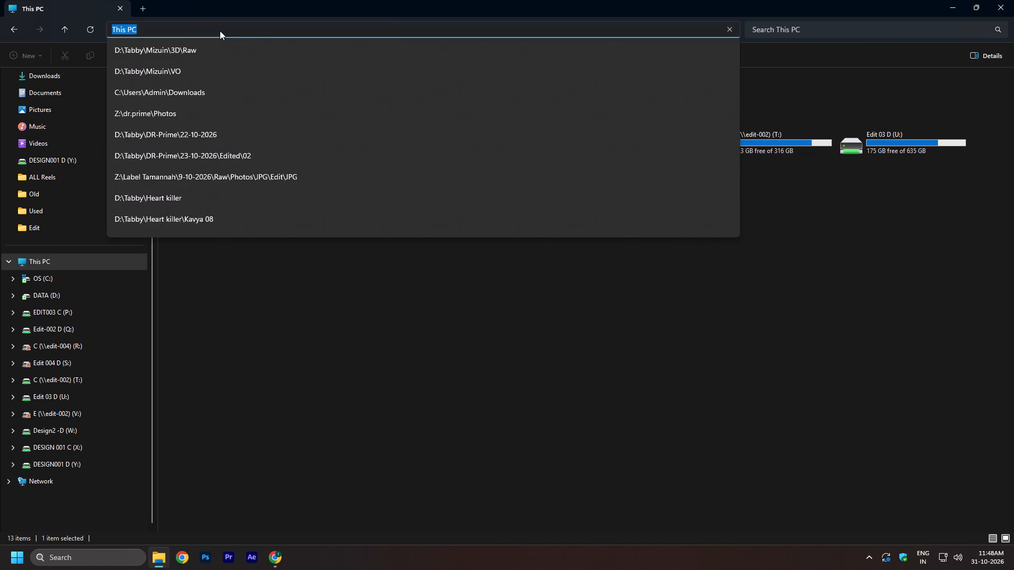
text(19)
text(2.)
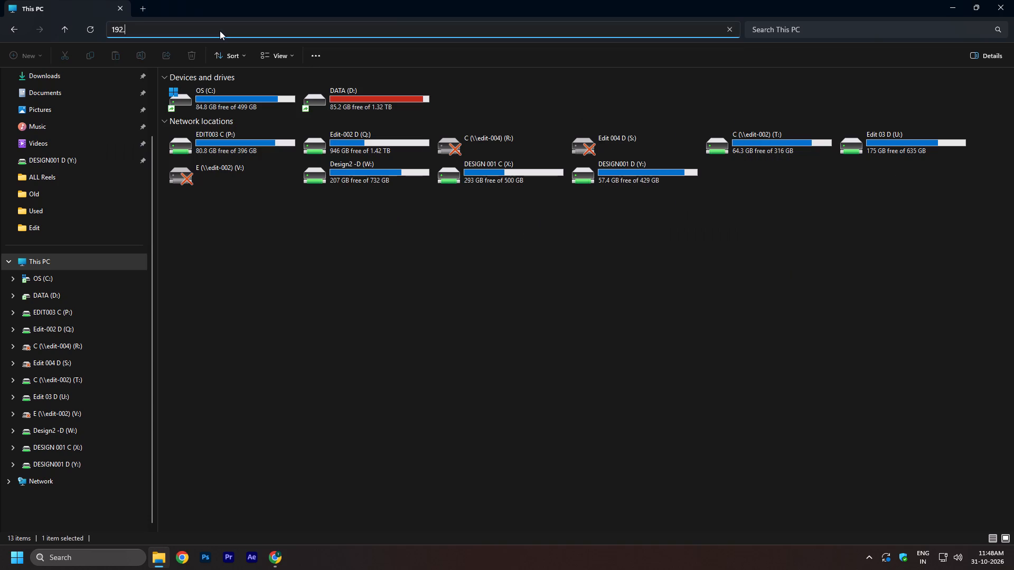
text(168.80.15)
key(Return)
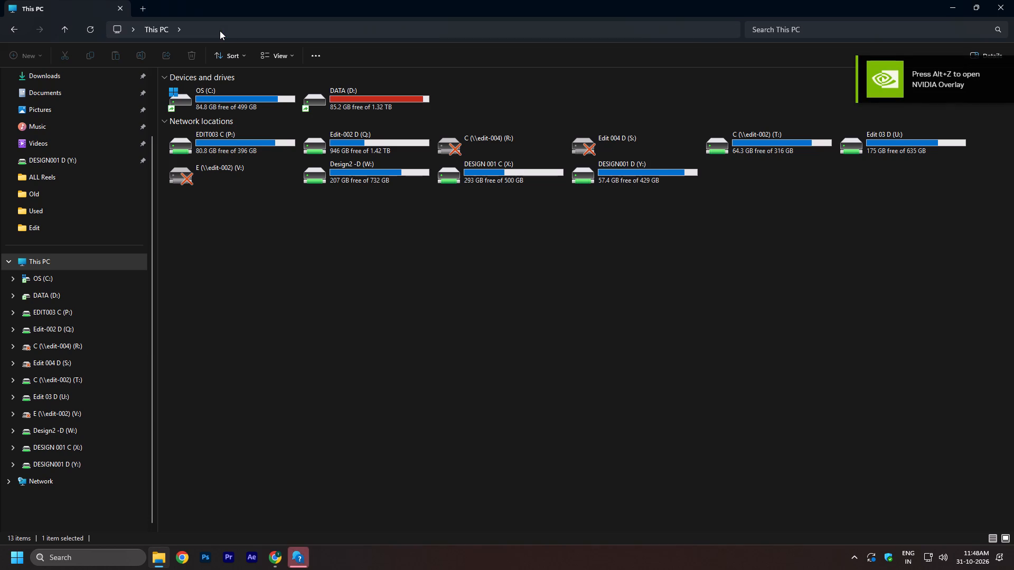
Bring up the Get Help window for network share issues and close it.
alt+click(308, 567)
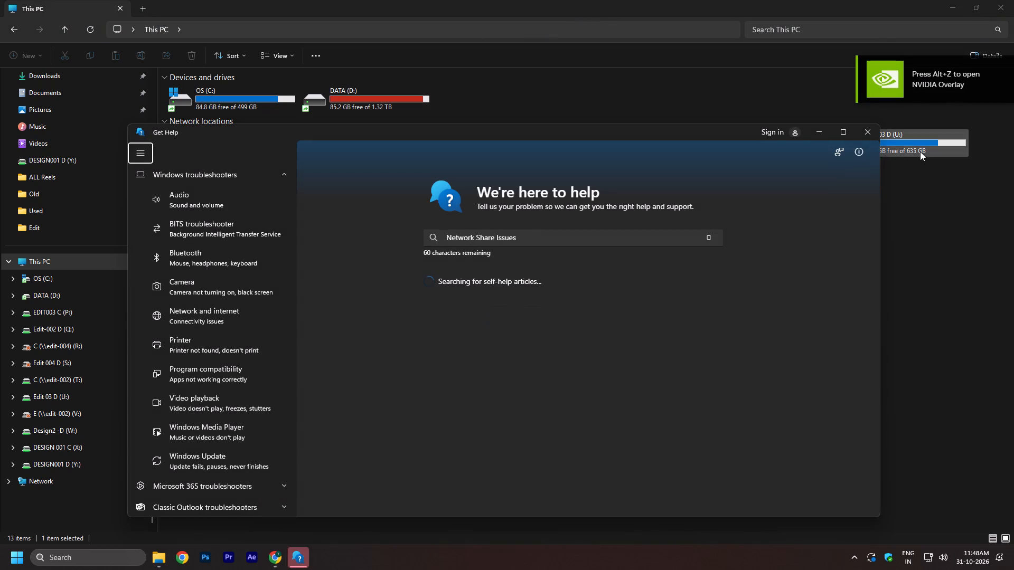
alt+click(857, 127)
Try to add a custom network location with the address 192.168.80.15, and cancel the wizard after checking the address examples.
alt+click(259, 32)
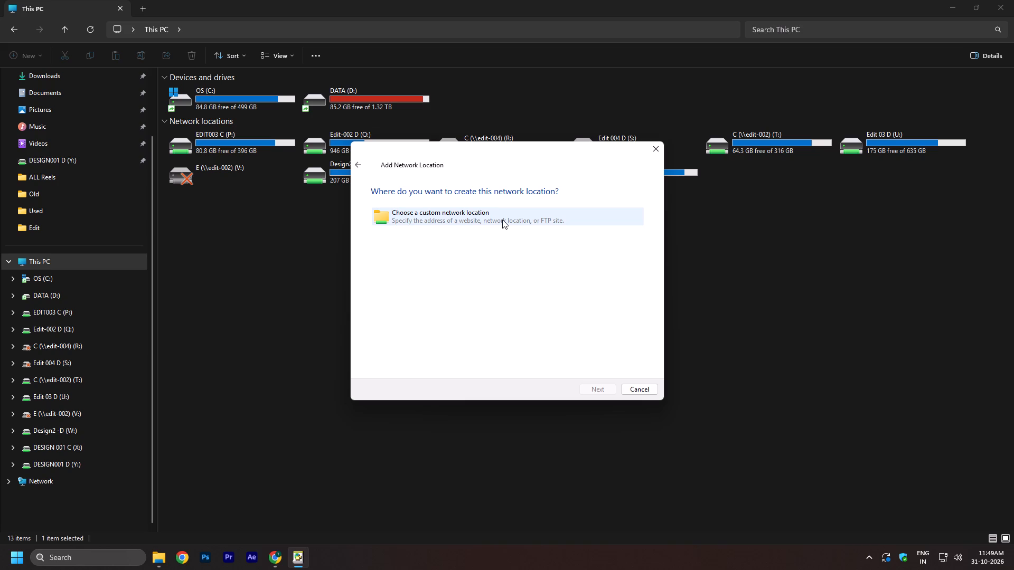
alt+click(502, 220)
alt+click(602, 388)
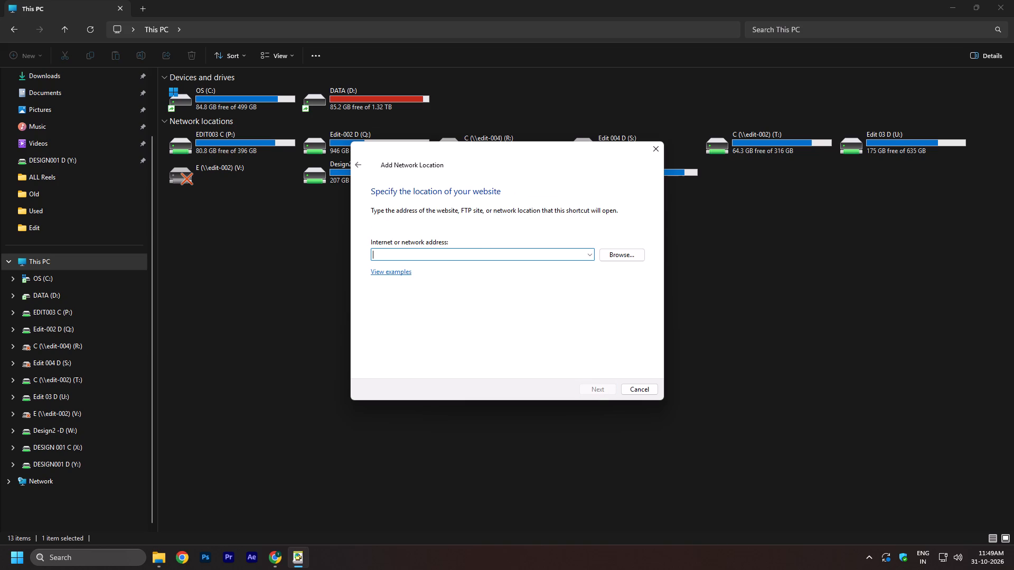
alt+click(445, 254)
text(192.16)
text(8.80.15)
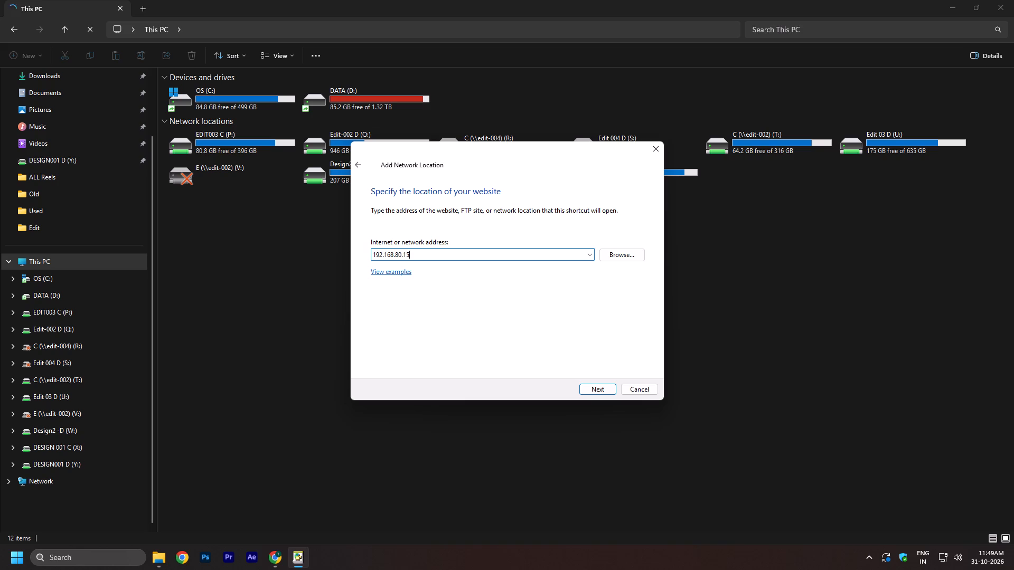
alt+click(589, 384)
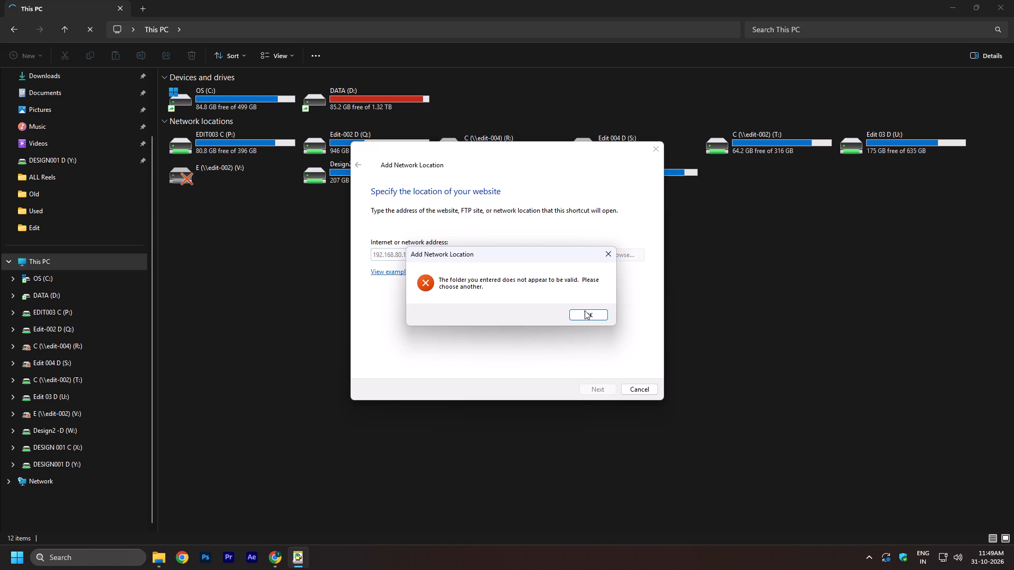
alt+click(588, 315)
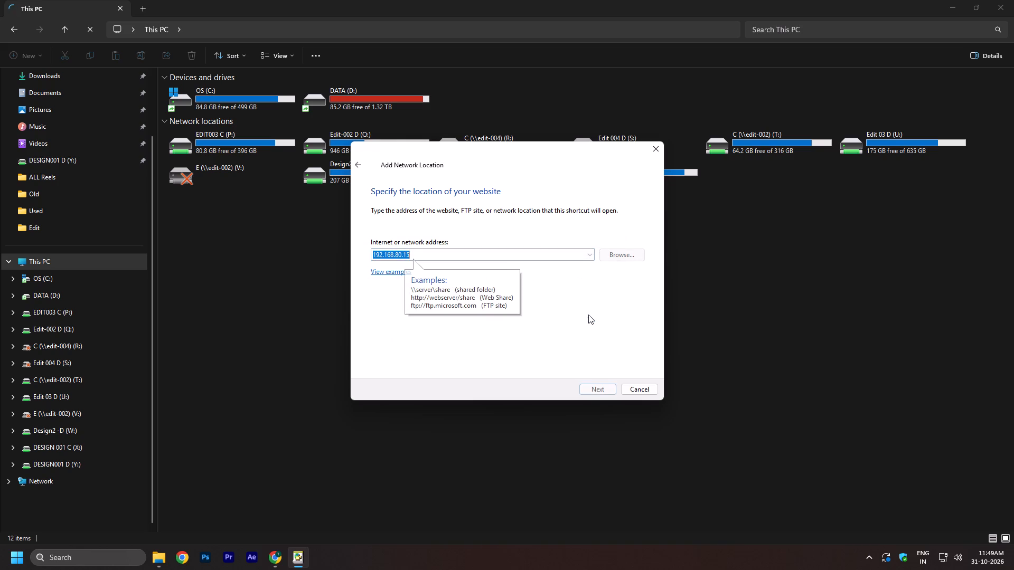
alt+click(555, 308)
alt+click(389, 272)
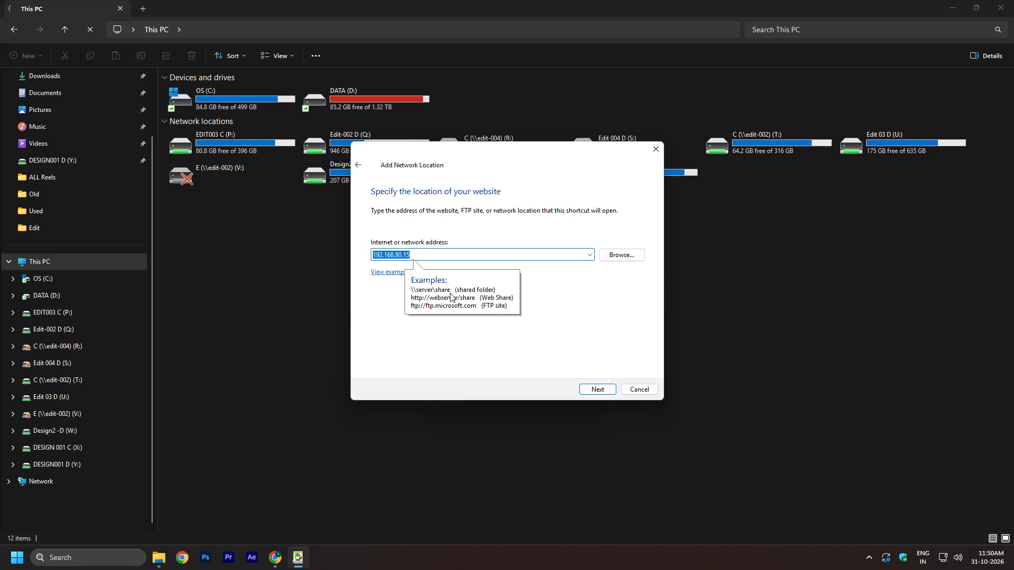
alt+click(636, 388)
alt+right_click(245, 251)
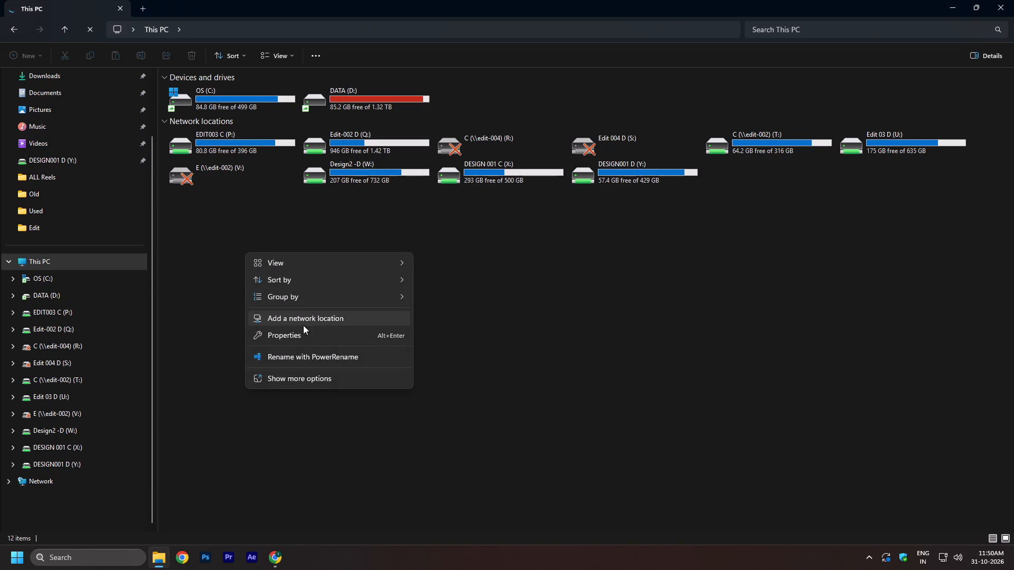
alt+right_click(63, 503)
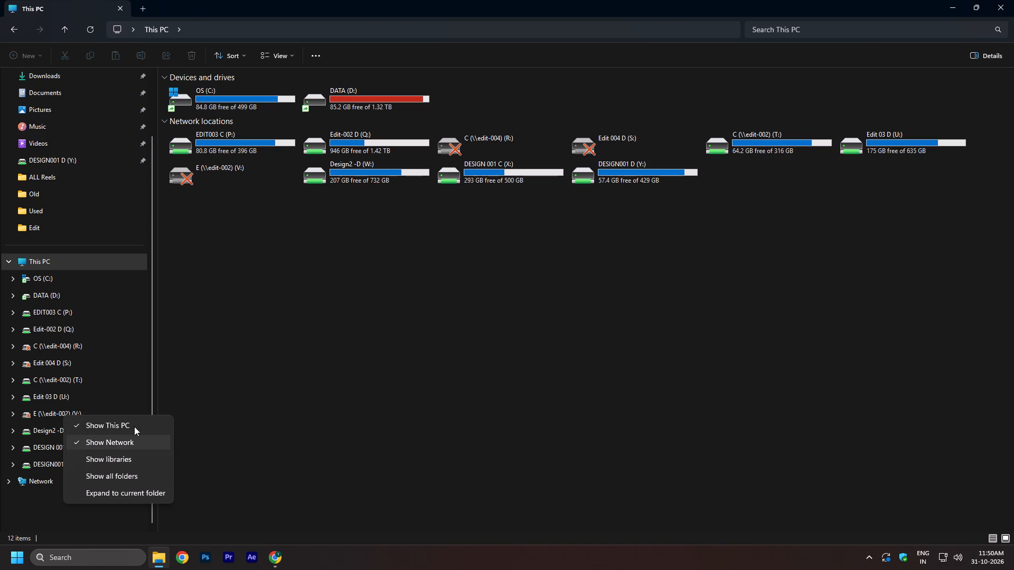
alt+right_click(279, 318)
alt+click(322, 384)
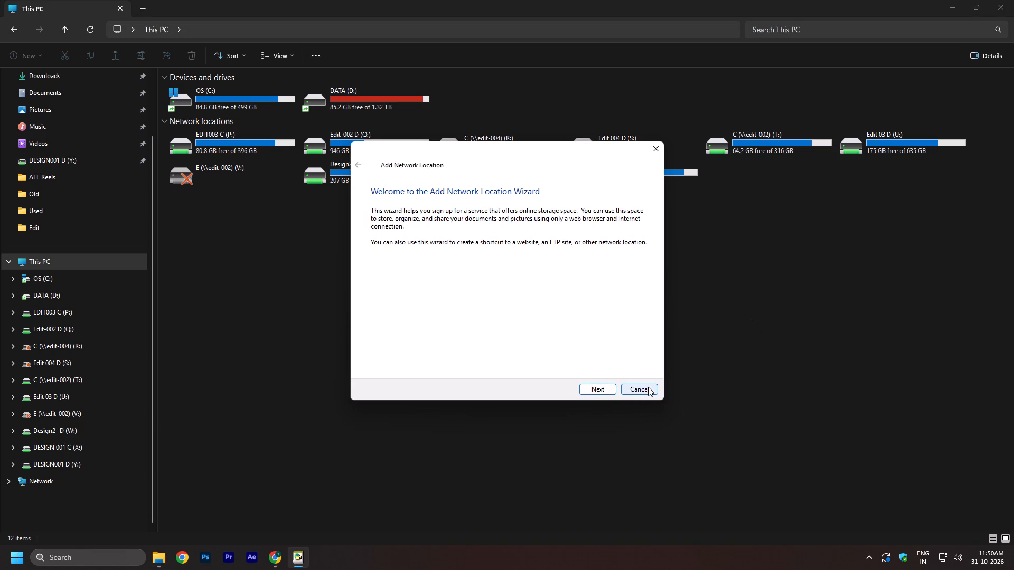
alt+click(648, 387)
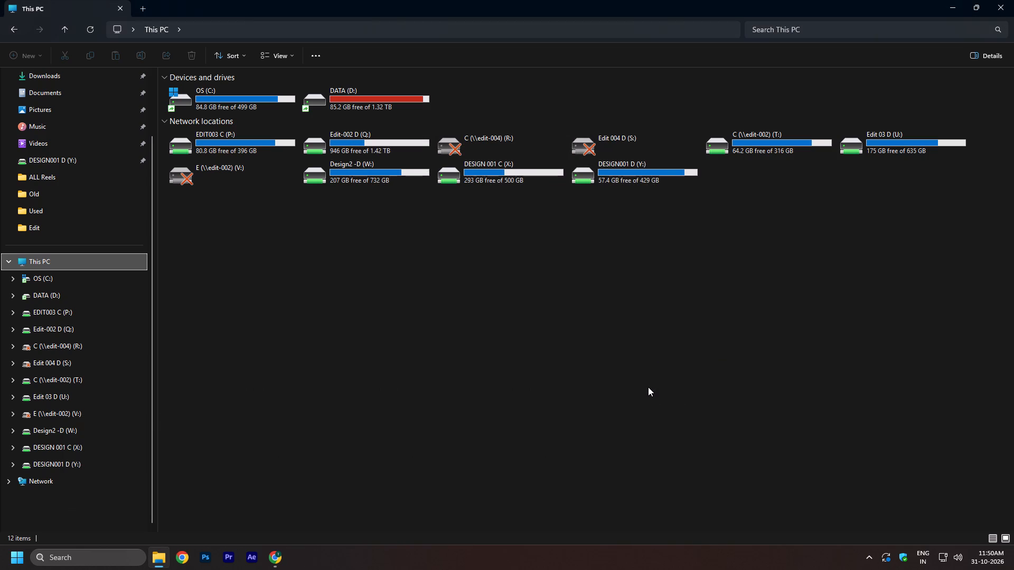
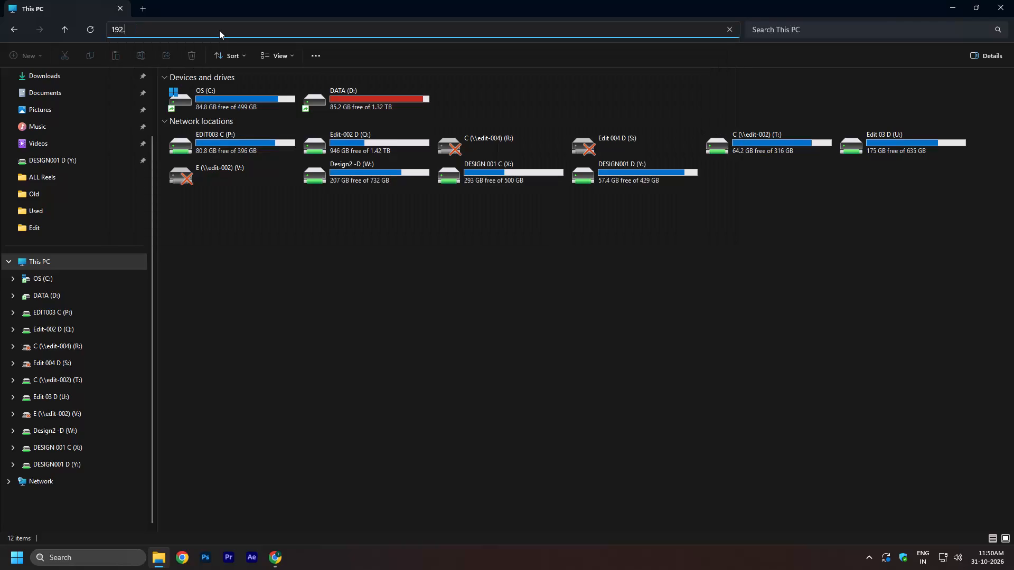
Go directly to the NAS from This PC using the network address 192.168.80.15.
text(1)
text(68.)
key(8)
text(0.15)
key(Return)
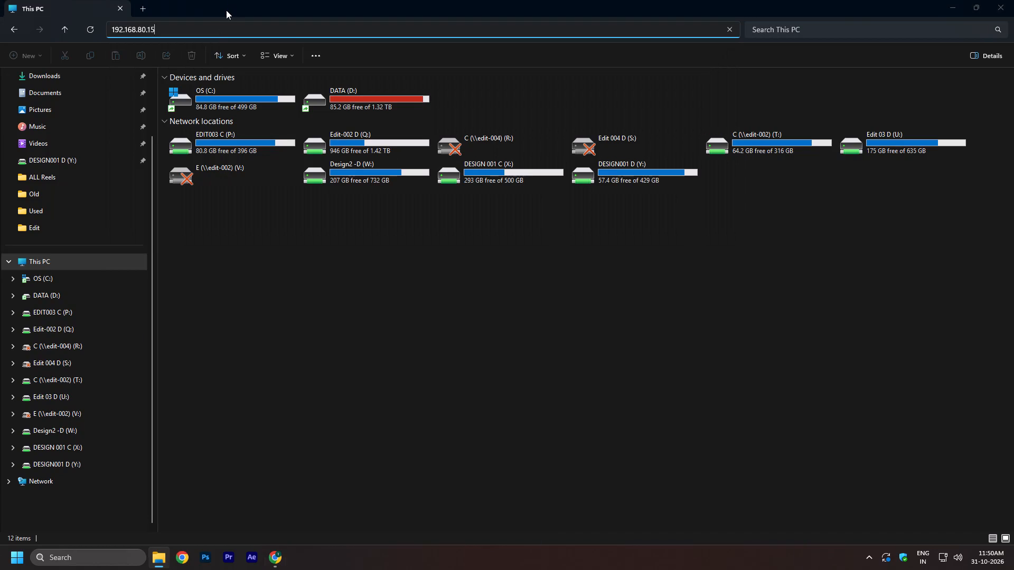
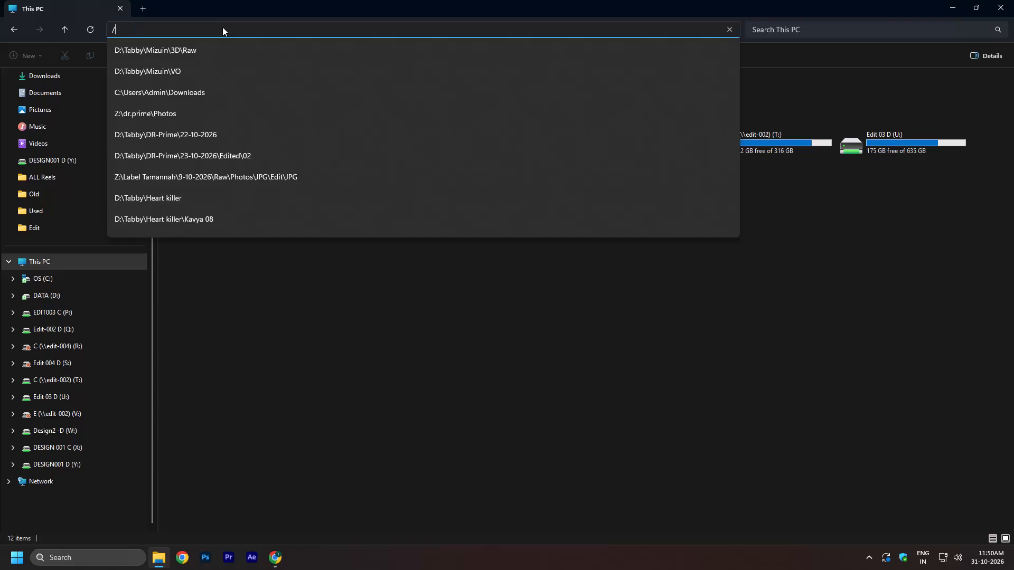
Open the network location \\192.168.80.11 from This PC.
key(BackSpace)
key(BackSpace)
key(BackSpace)
key(BackSpace)
text(\\)
key(1)
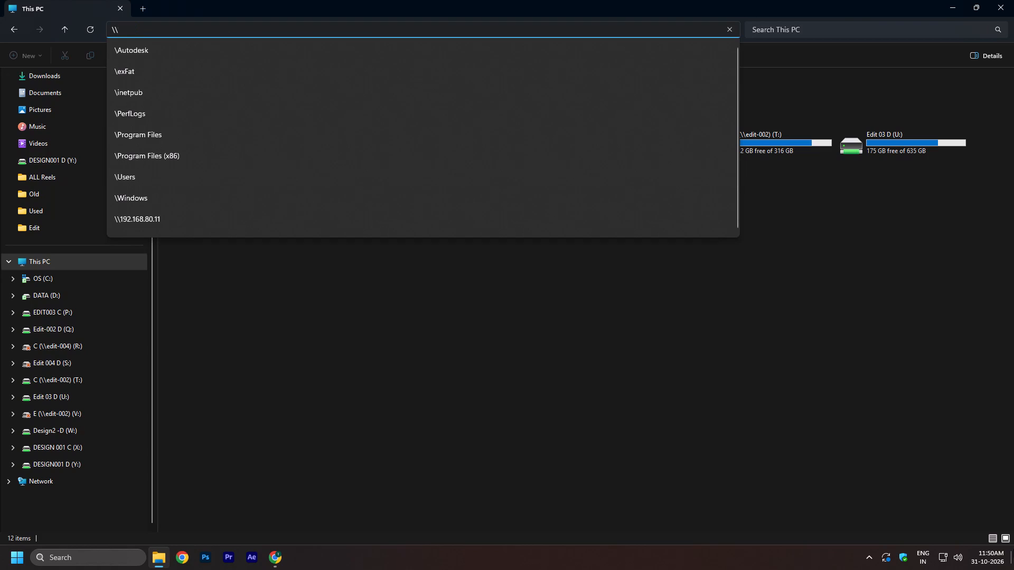
key(9)
alt+click(167, 219)
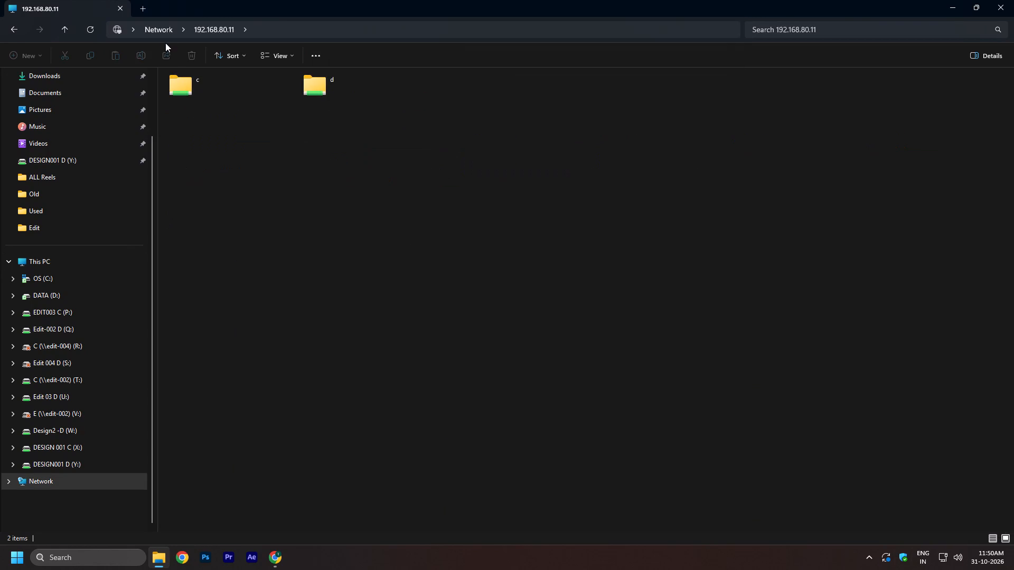
Change the network address to \\192.168.80.15 and go to it.
alt+click(261, 26)
alt+click(170, 27)
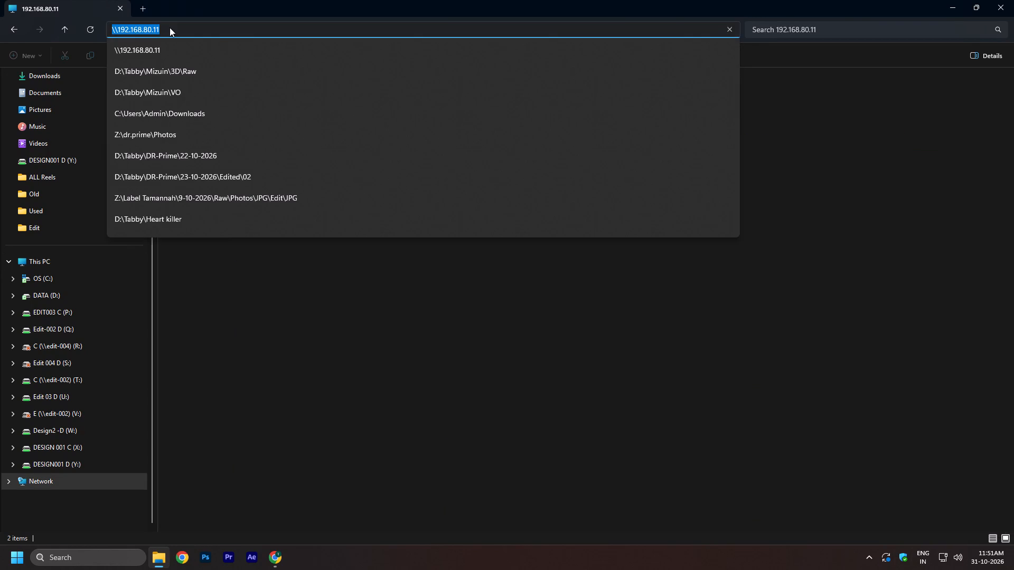
key(BackSpace)
key(5)
key(Return)
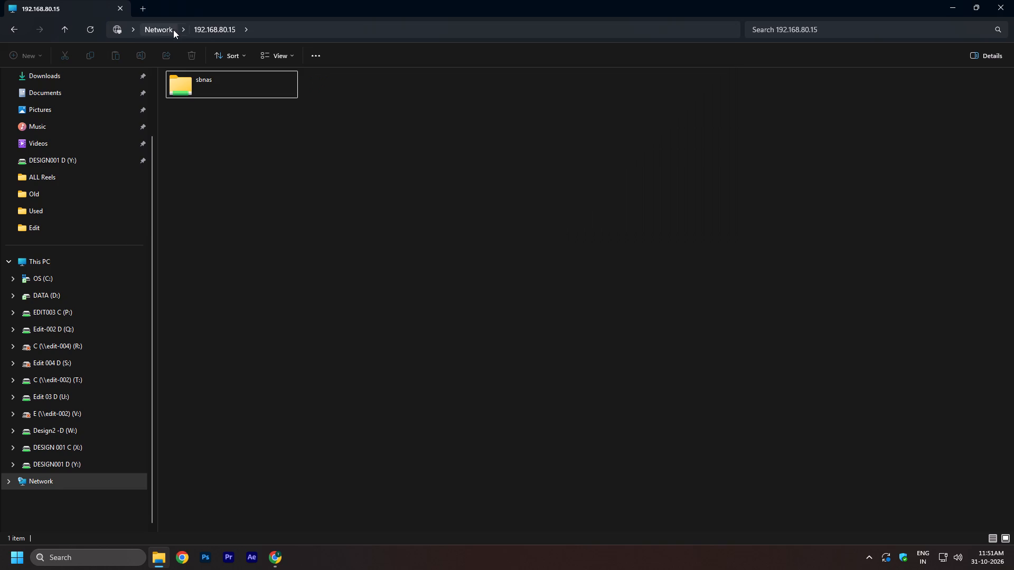
Map the sbnas share at \\192.168.80.15 as network drive Z:, reconnecting at sign-in.
alt+click(229, 89)
alt+right_click(229, 89)
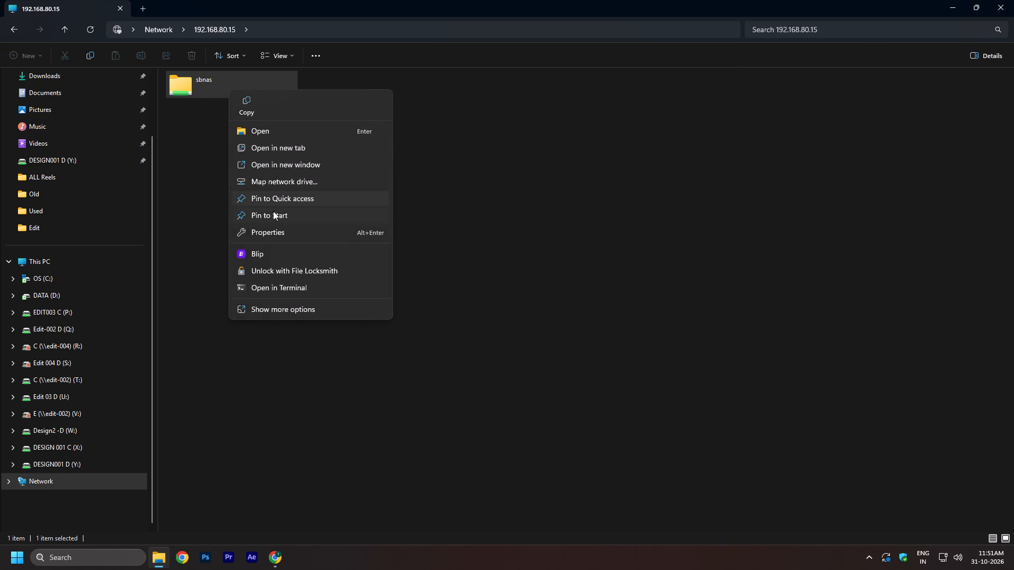
alt+right_click(205, 73)
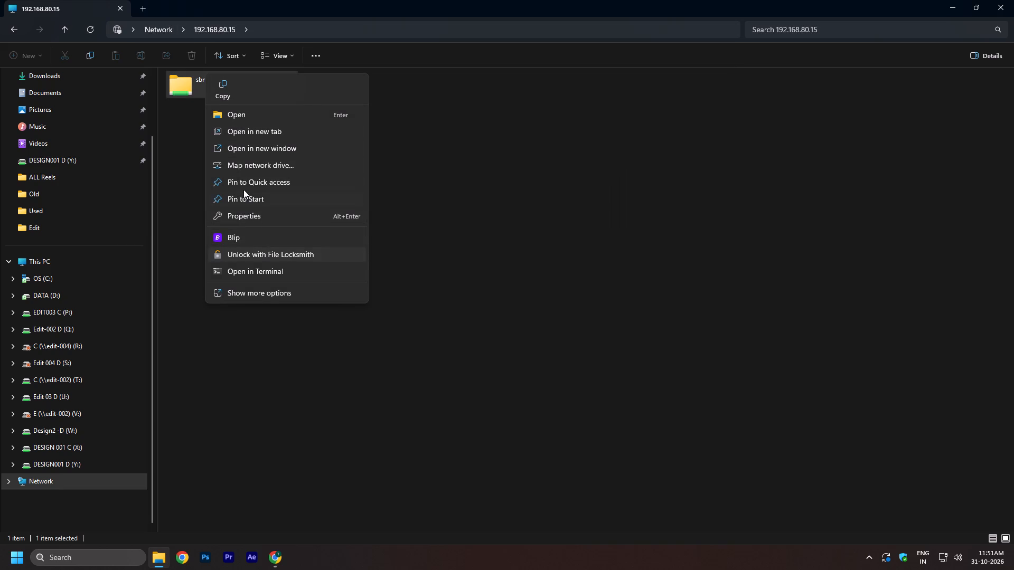
alt+click(247, 166)
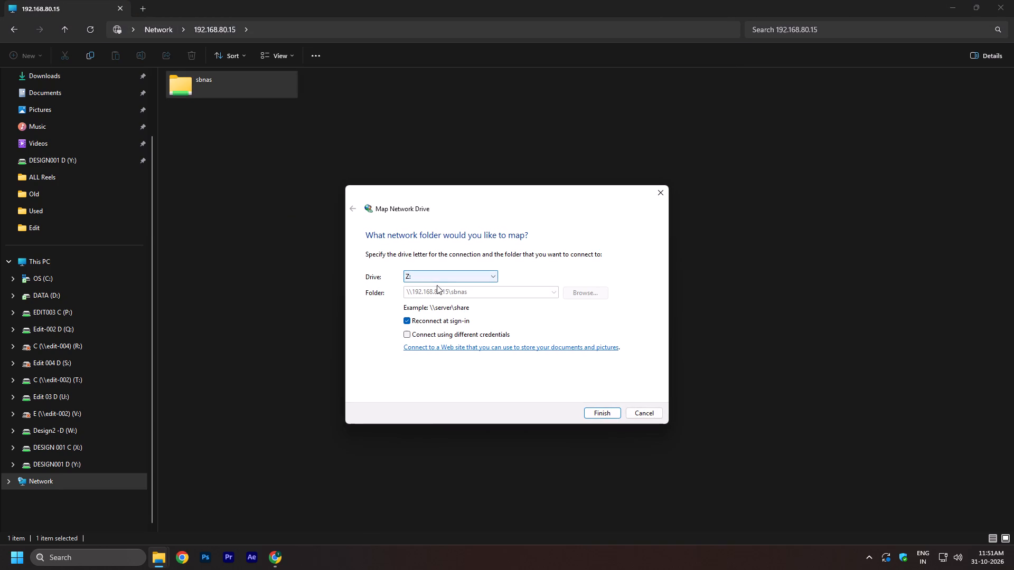
alt+click(598, 411)
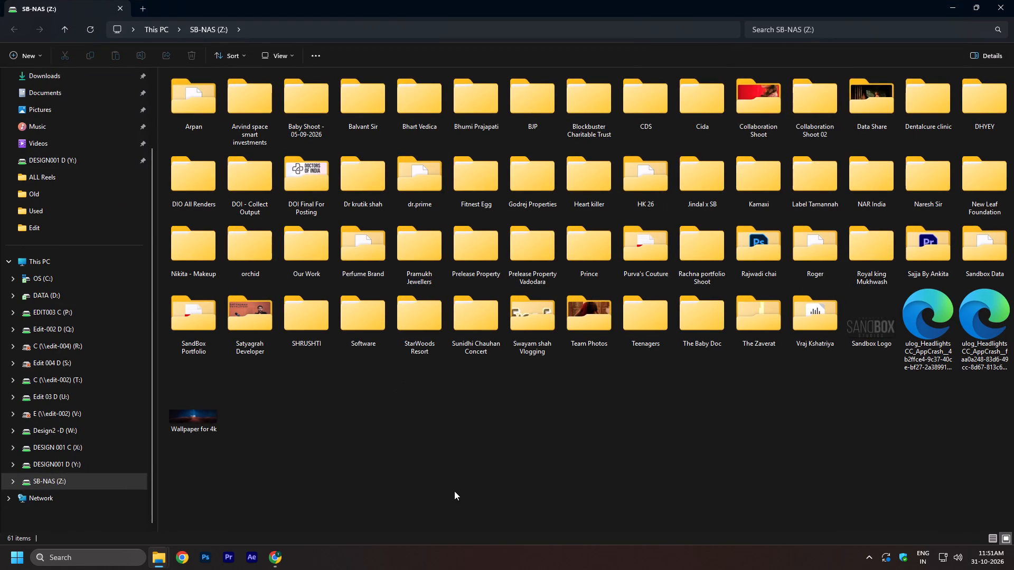
Open the SB-NAS (Z:) drive from This PC and bring up the extended options for its root folder.
alt+click(444, 459)
alt+click(54, 259)
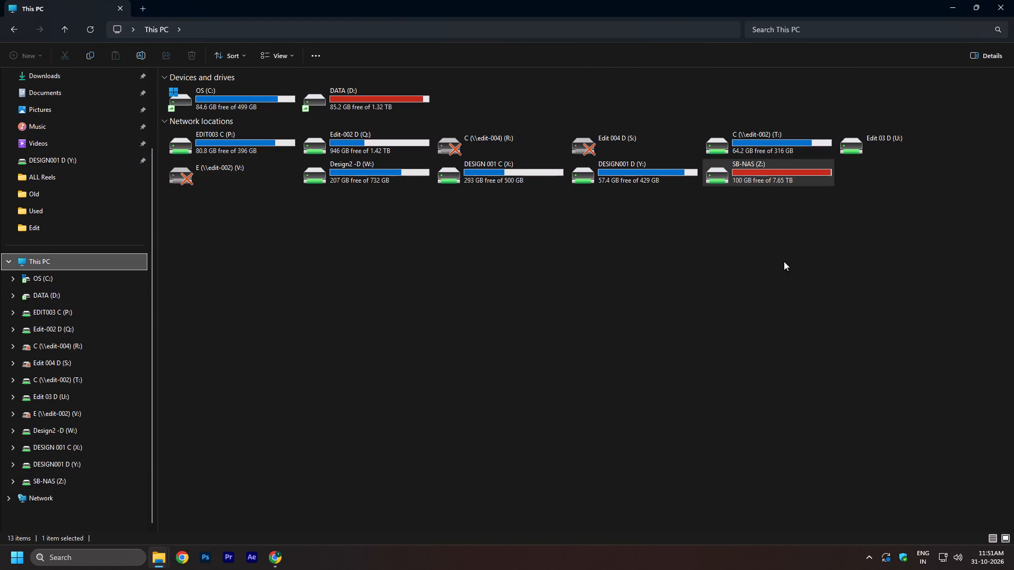
alt+double_click(767, 175)
alt+click(308, 387)
alt+right_click(308, 387)
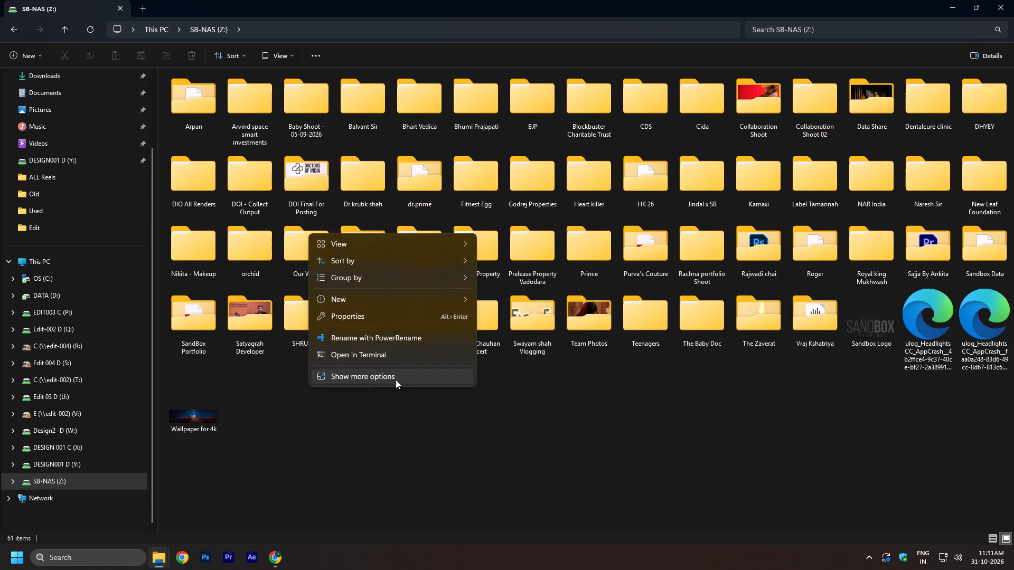
alt+click(396, 379)
alt+click(354, 270)
alt+click(405, 419)
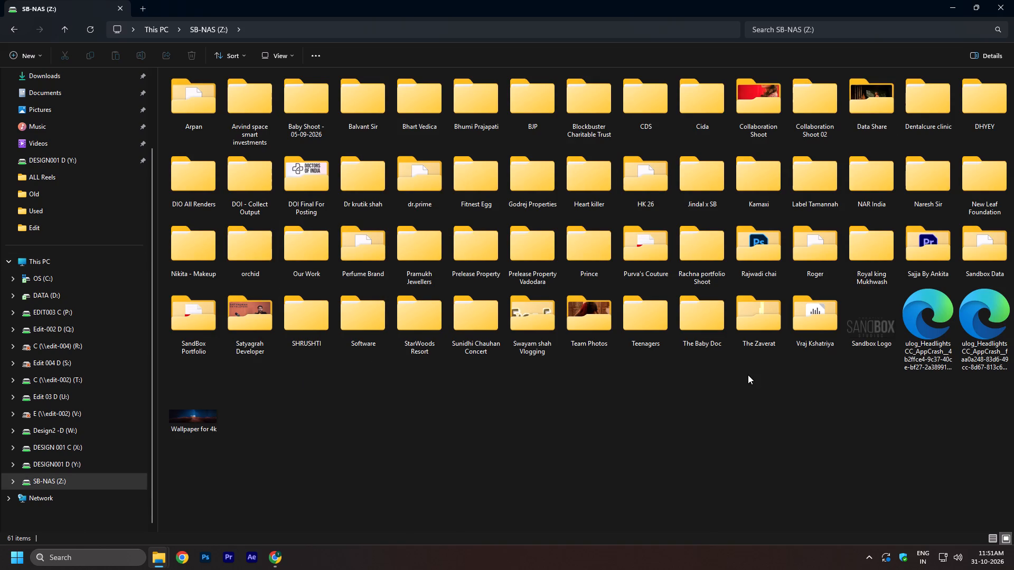
Return to This PC and reopen the SB-NAS (Z:) drive to check its contents.
alt+click(20, 32)
alt+click(753, 367)
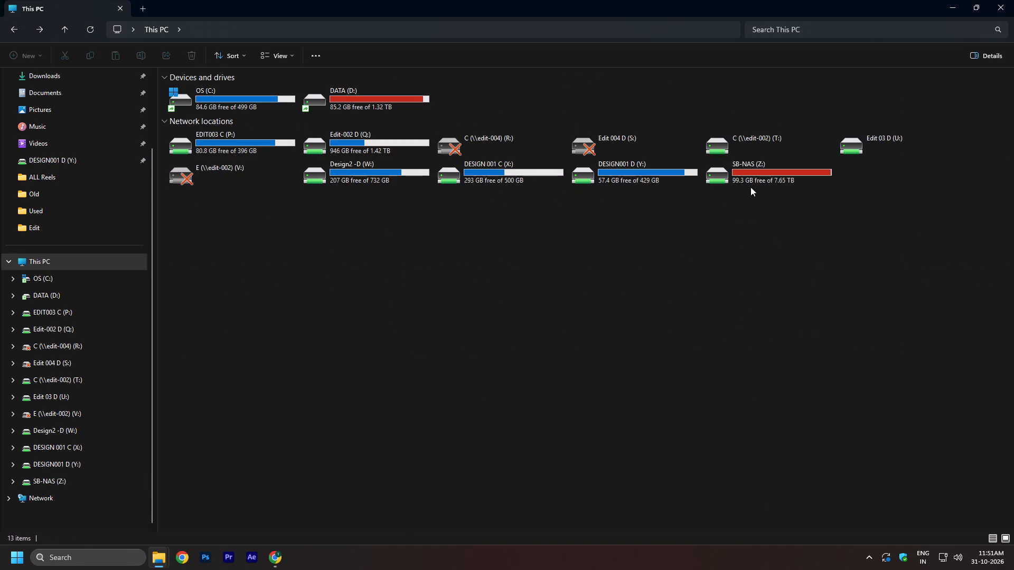
alt+click(750, 181)
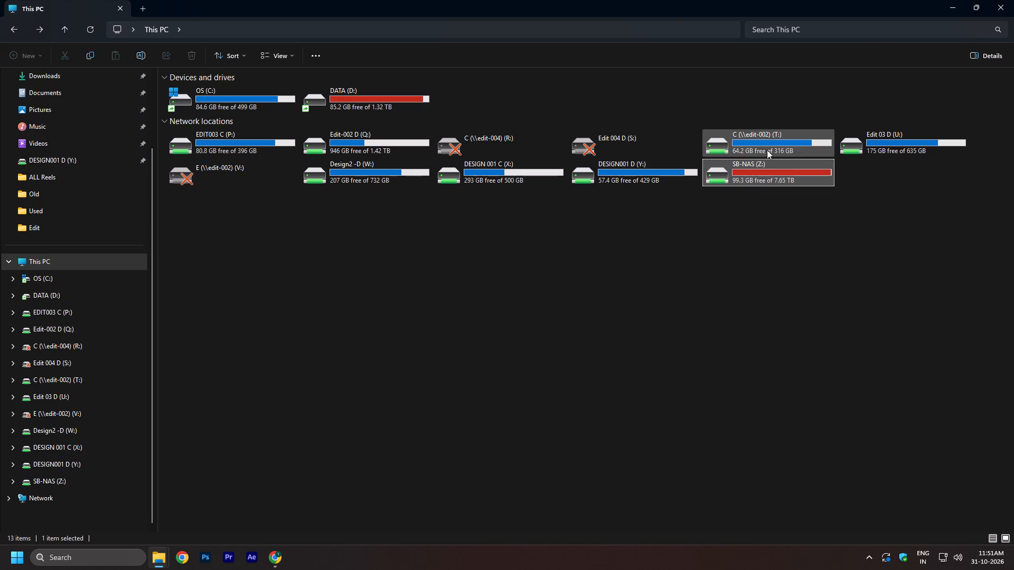
alt+double_click(769, 183)
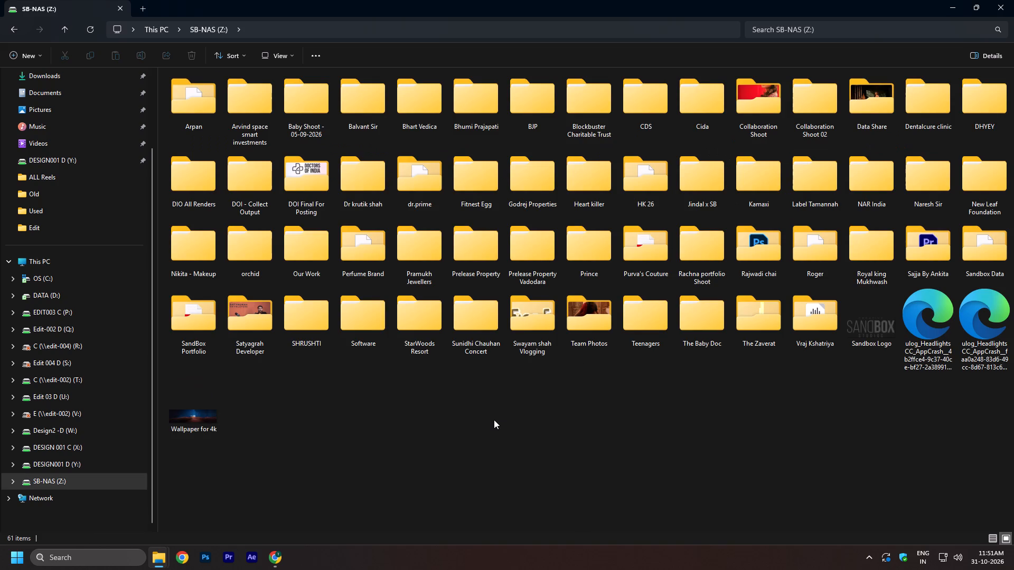
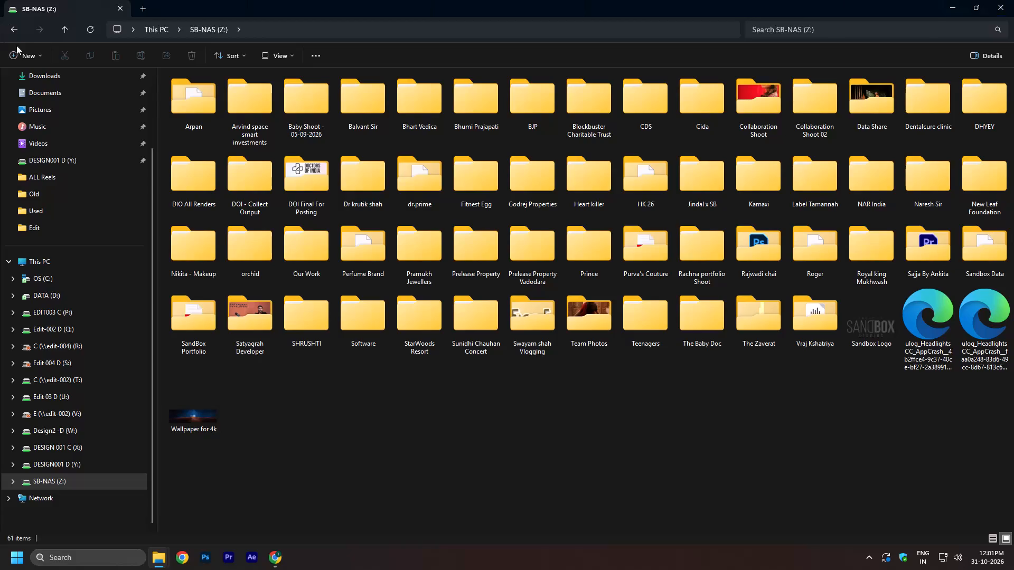
Return from the SB-NAS (Z:) drive to the This PC overview.
alt+click(11, 30)
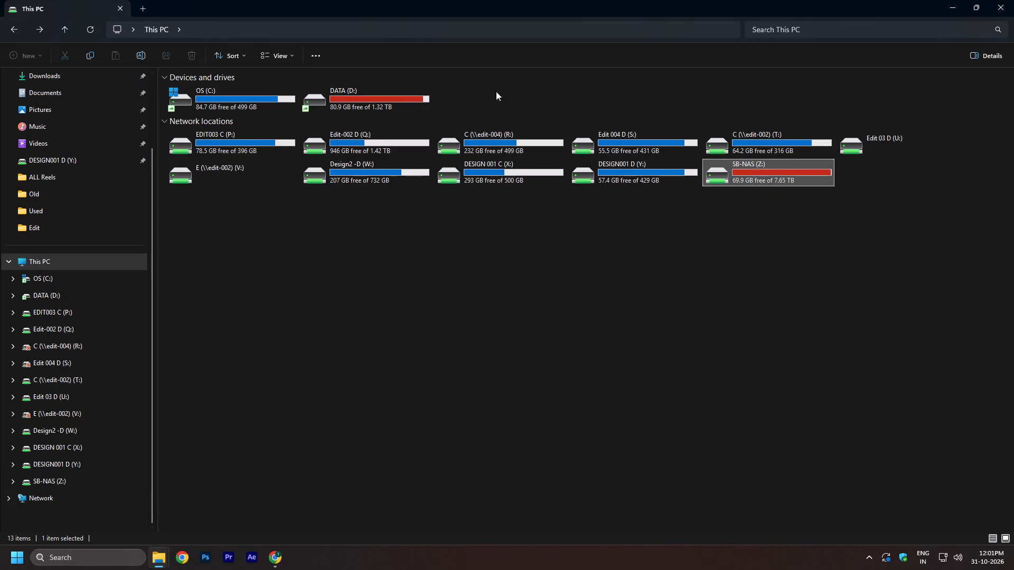
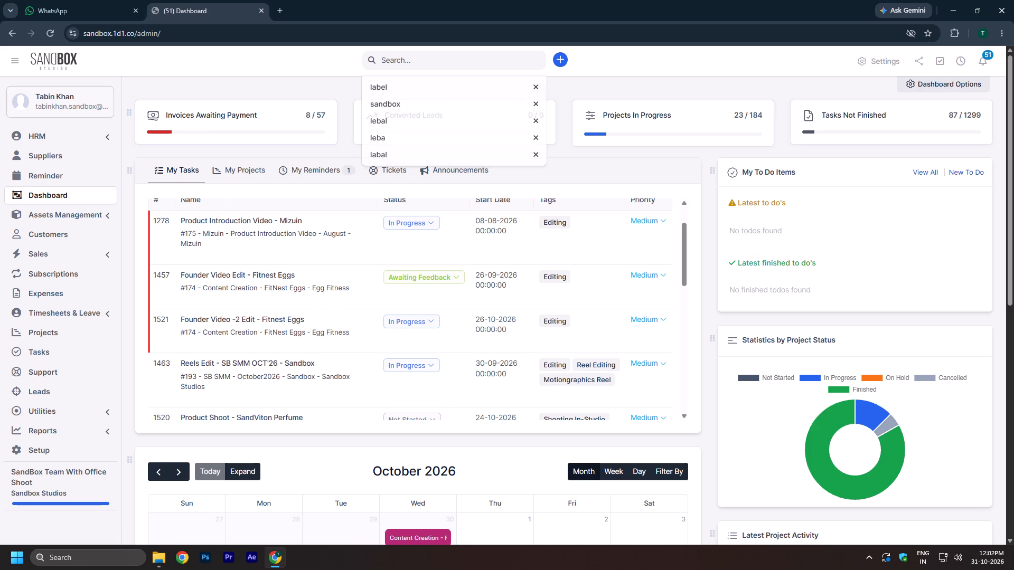
Search the CRM for "nilay" and open the projects list of customer NILAYKUMAR & BROS JEWELLERS.
text(ni)
text(lay)
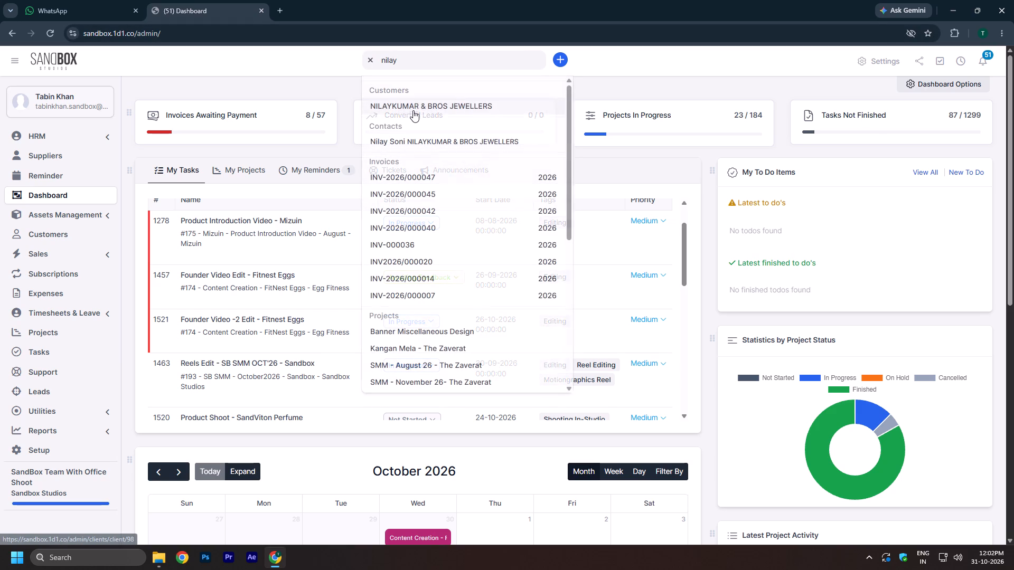
alt+click(416, 98)
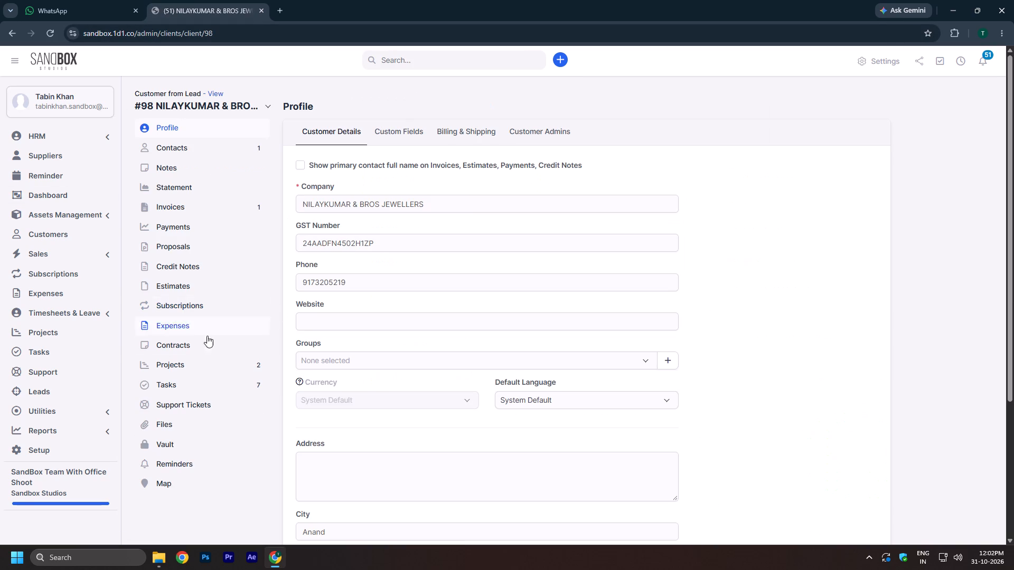
alt+click(198, 365)
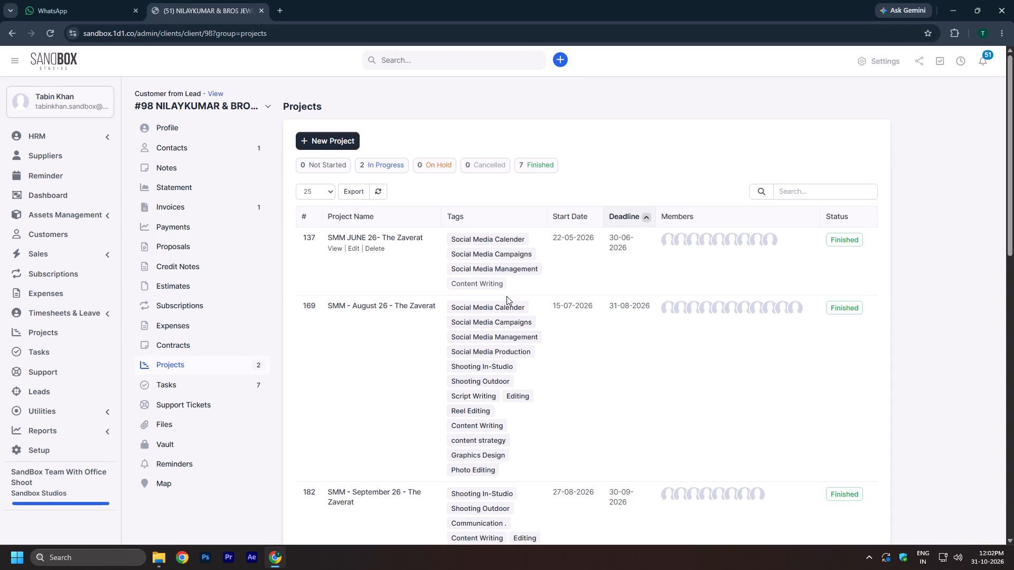
Open the SMM - November 26- The Zaverat project in a separate tab and bring up its task list.
alt+scroll(572, 315, down, 5)
alt+scroll(472, 302, down, 6)
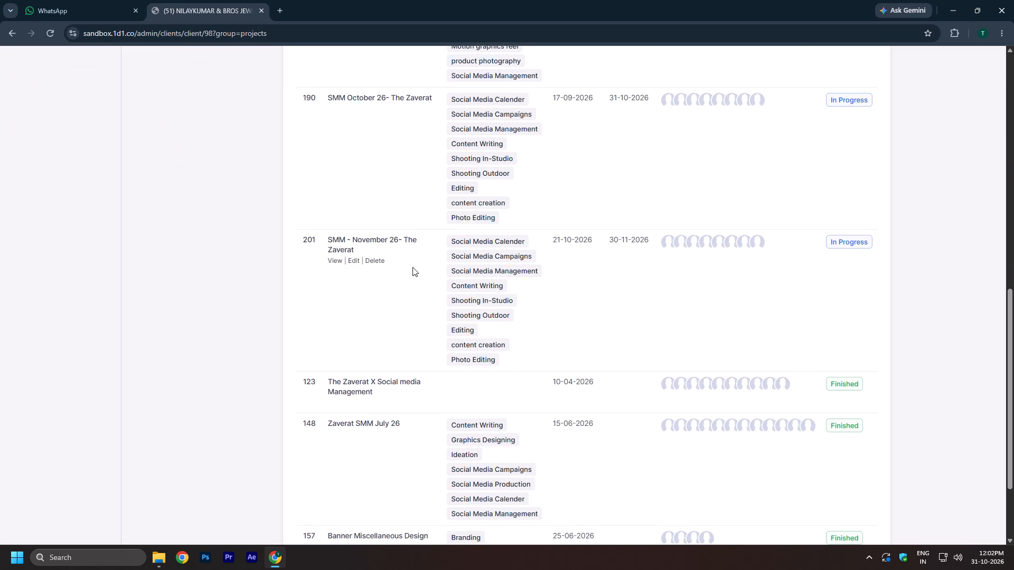
alt+scroll(404, 264, up, 1)
alt+middle_click(387, 290)
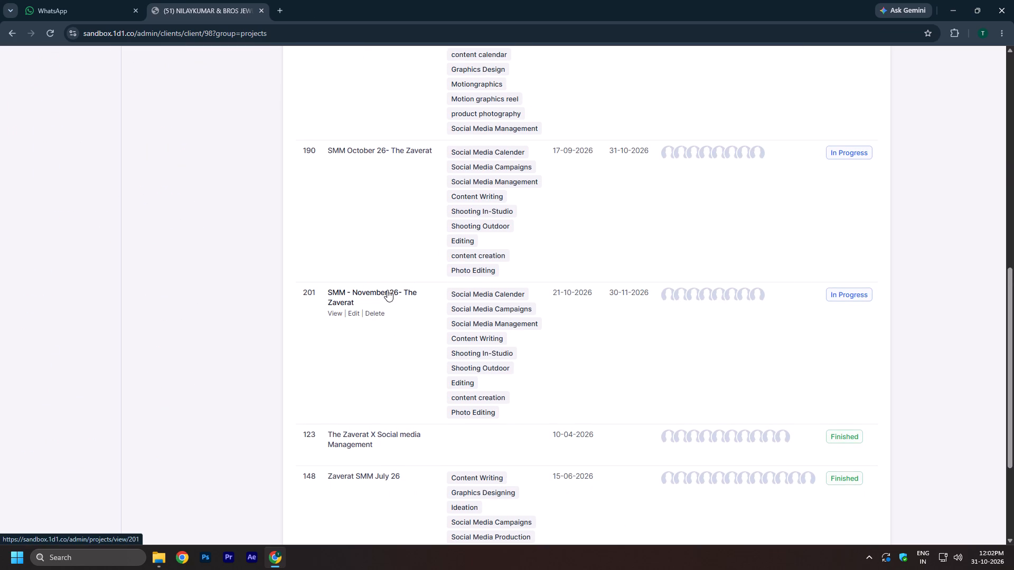
alt+click(328, 3)
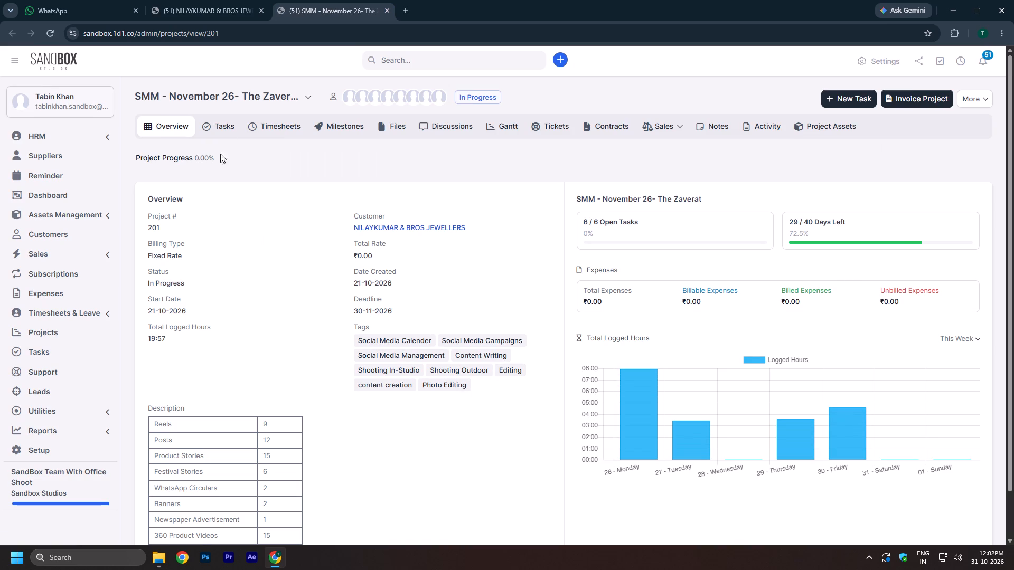
alt+click(231, 128)
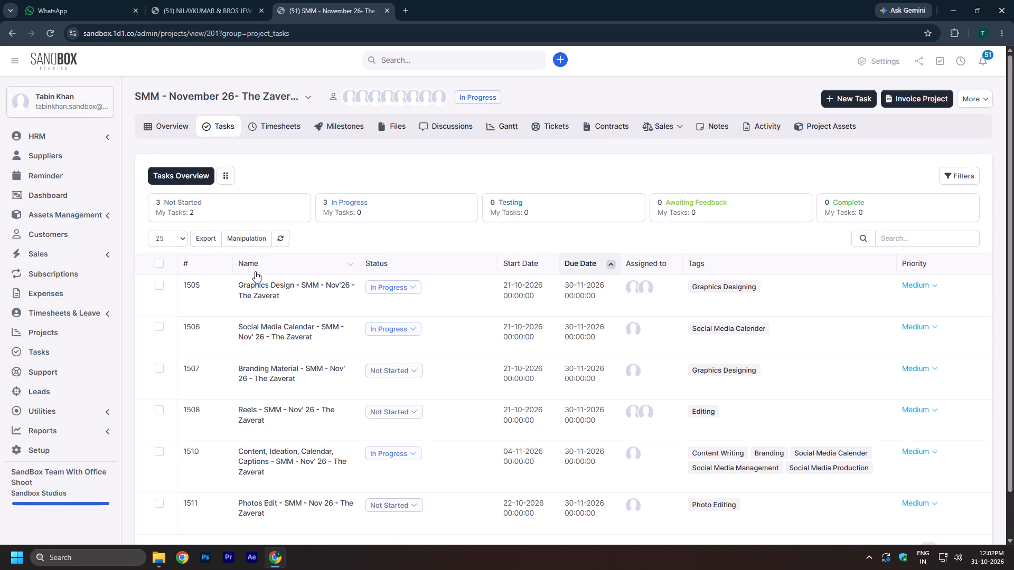
alt+scroll(323, 290, down, 1)
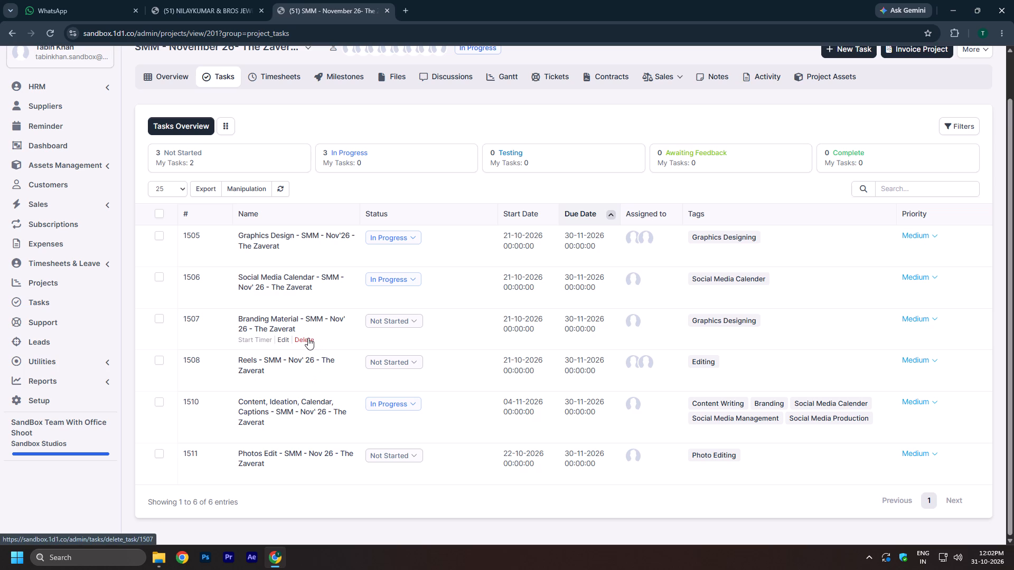
Check the details of the Branding Material - SMM - Nov' 26 task in a separate tab, without deleting it.
alt+click(308, 338)
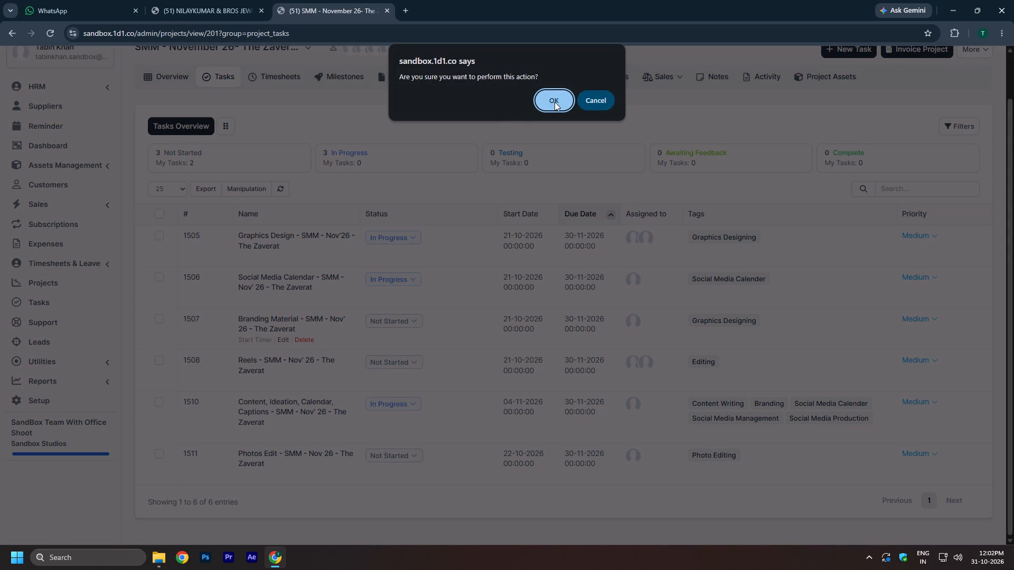
alt+click(598, 101)
alt+middle_click(280, 316)
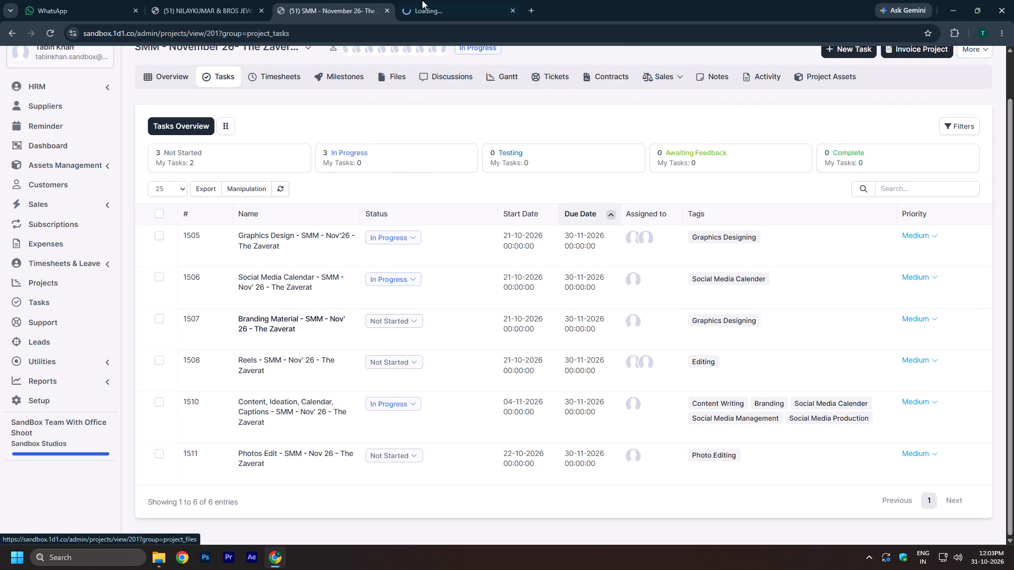
alt+click(426, 0)
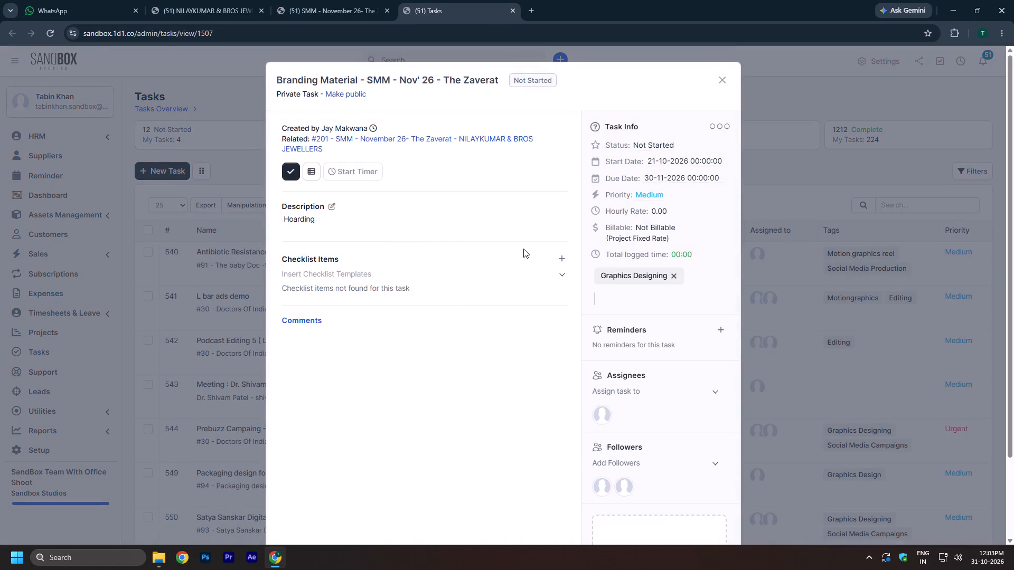
alt+click(721, 75)
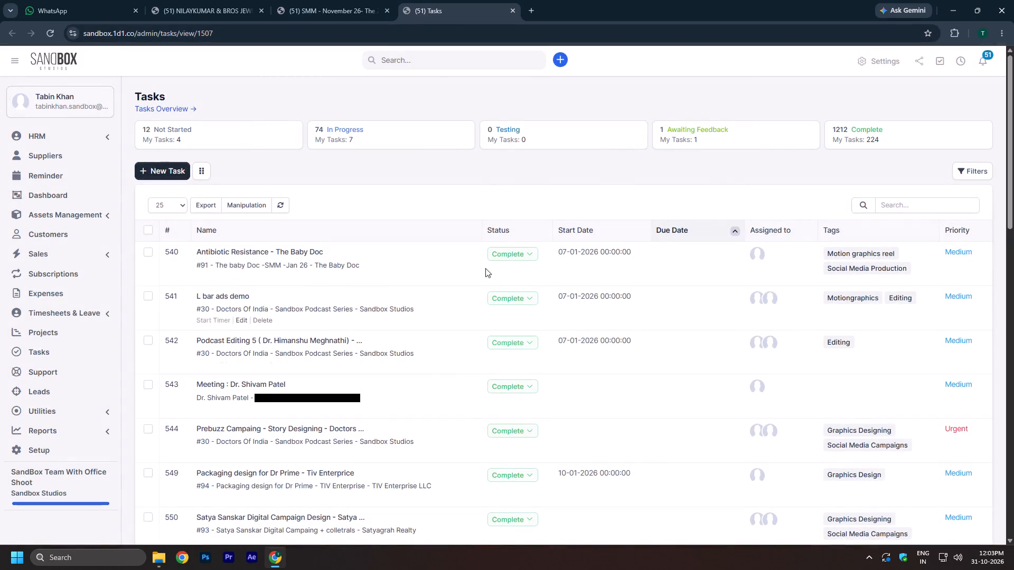
alt+click(514, 9)
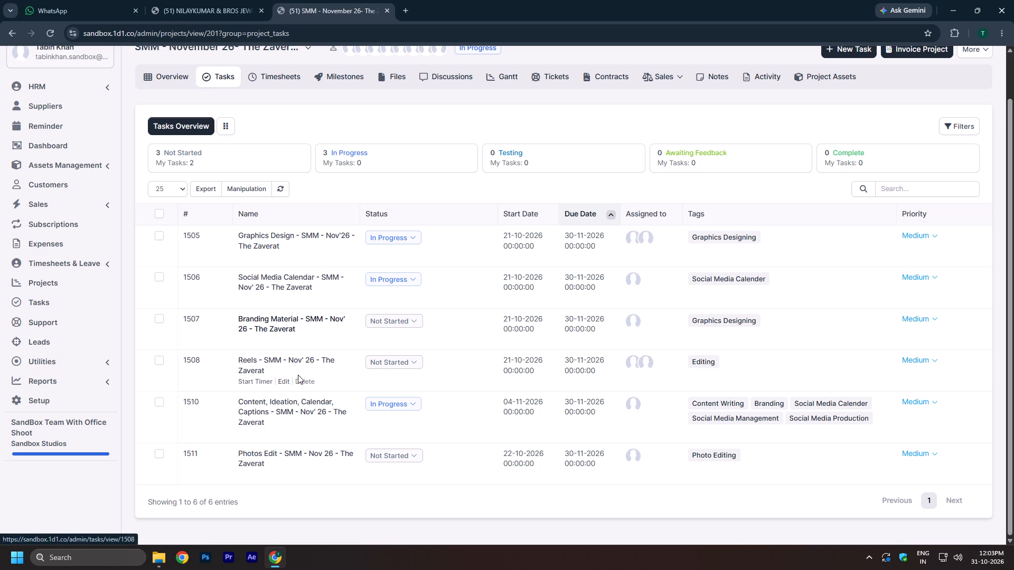
Delete the Reels - SMM - Nov' 26 - The Zaverat task and close the tab it was deleted from.
alt+click(305, 379)
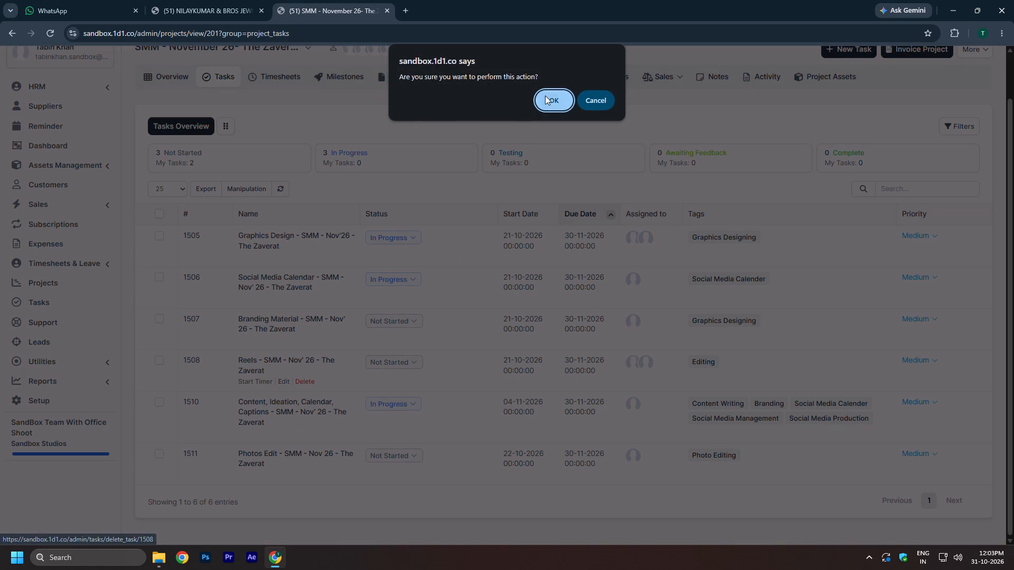
alt+click(545, 98)
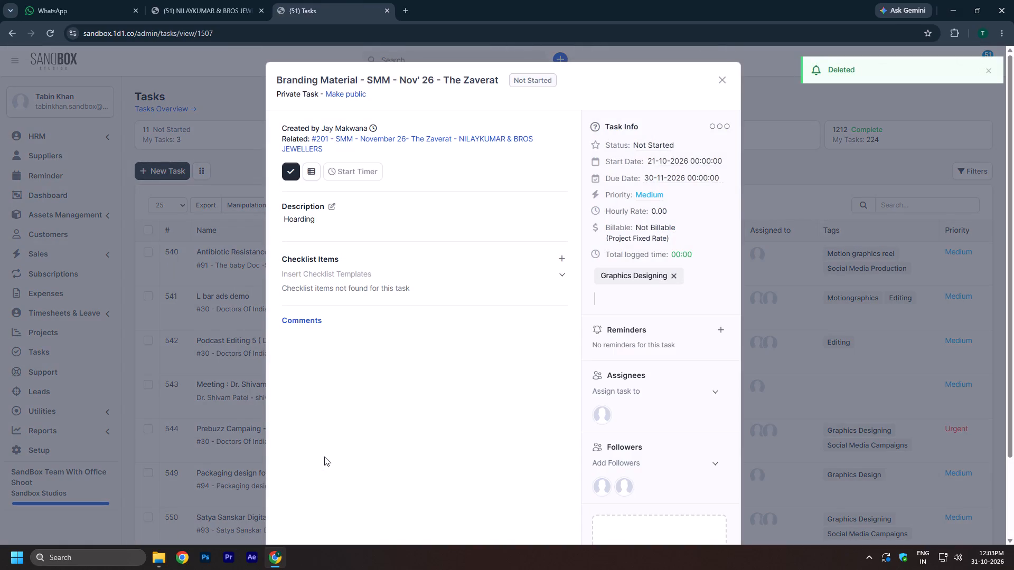
alt+click(726, 78)
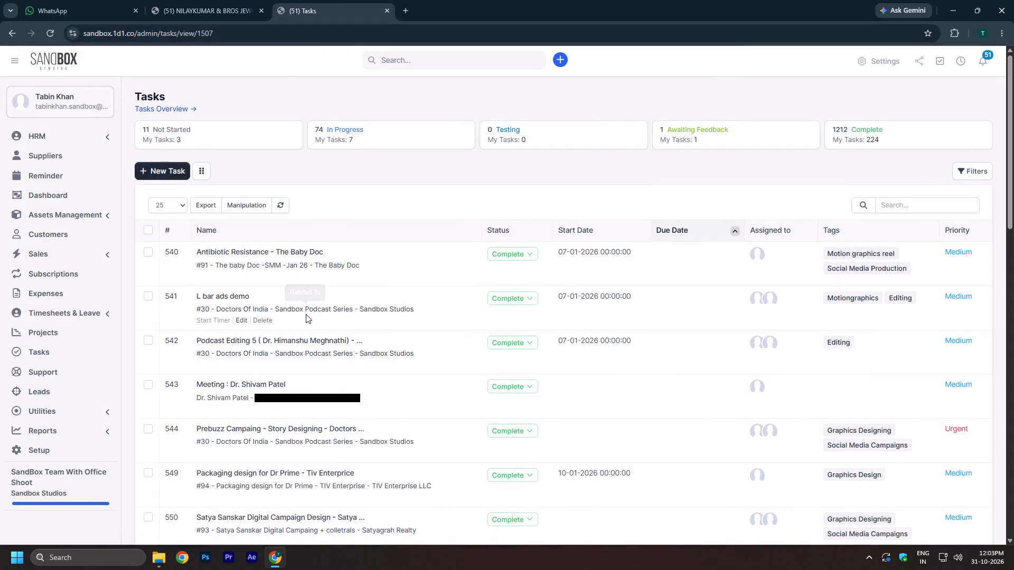
alt+click(238, 3)
alt+click(325, 1)
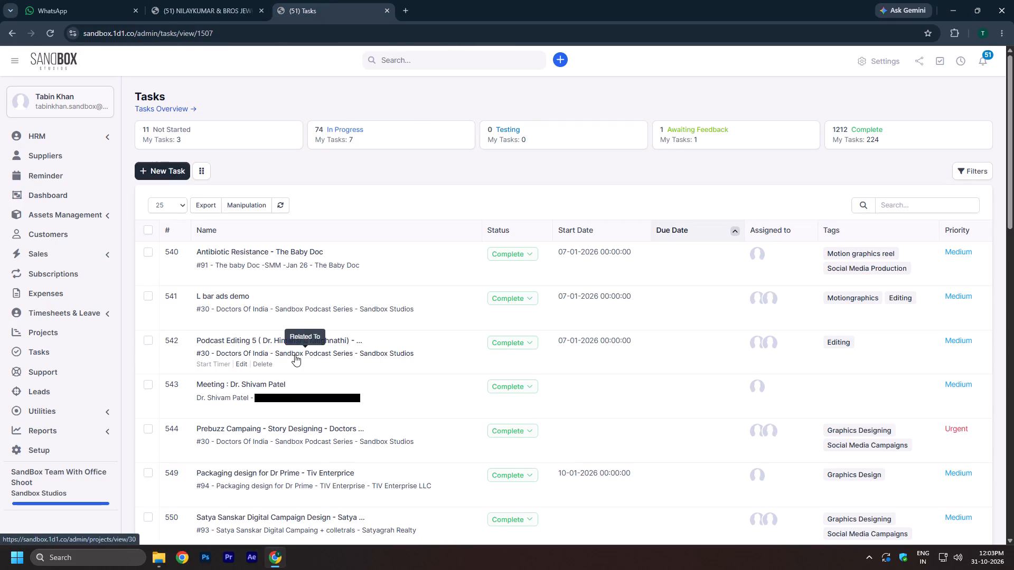
alt+click(387, 8)
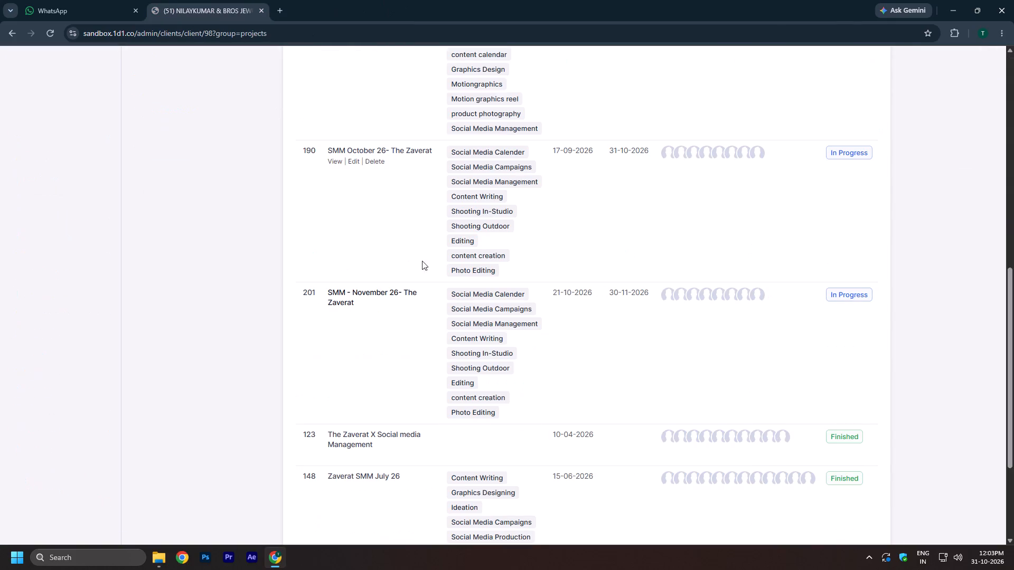
Reopen the SMM - November 26- The Zaverat project in a separate tab and review its remaining tasks.
alt+middle_click(369, 292)
alt+click(345, 0)
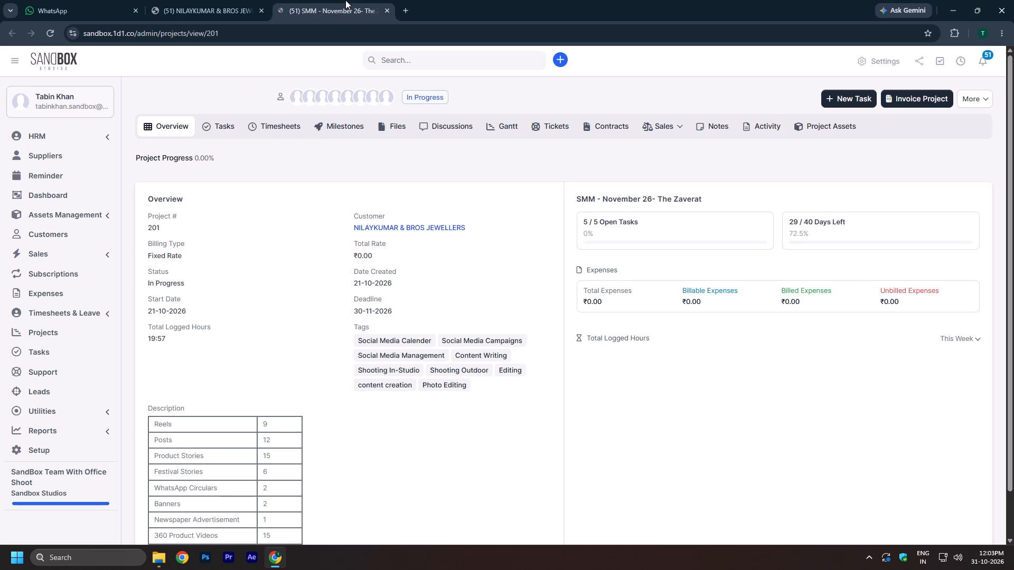
alt+scroll(359, 304, down, 3)
alt+scroll(356, 299, up, 5)
alt+click(223, 122)
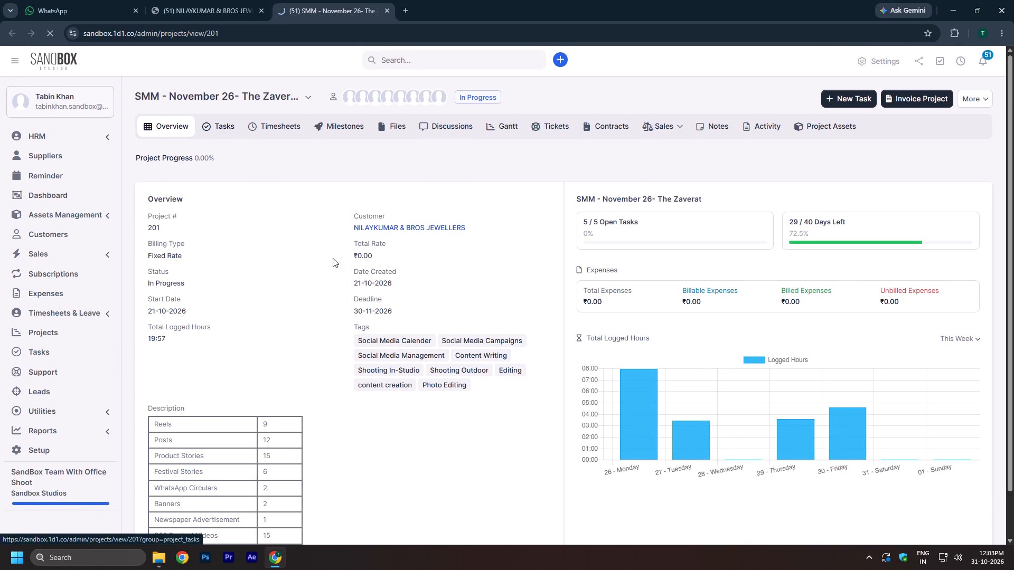
alt+scroll(401, 314, down, 9)
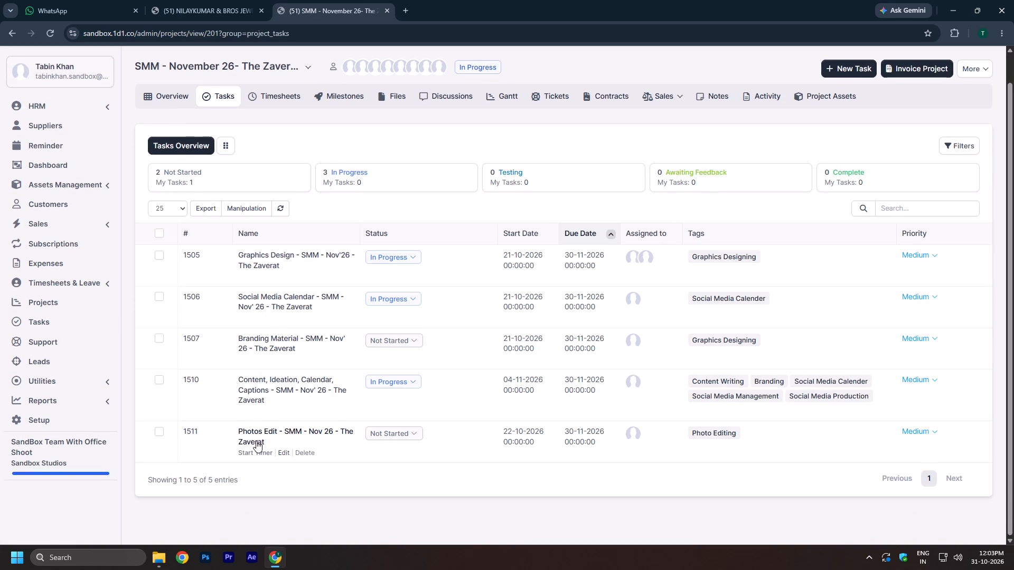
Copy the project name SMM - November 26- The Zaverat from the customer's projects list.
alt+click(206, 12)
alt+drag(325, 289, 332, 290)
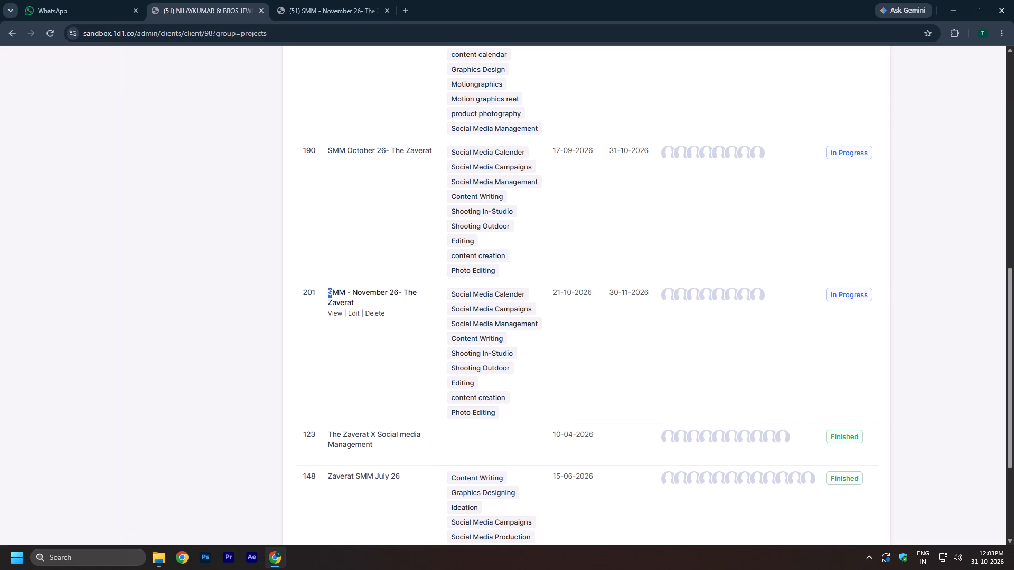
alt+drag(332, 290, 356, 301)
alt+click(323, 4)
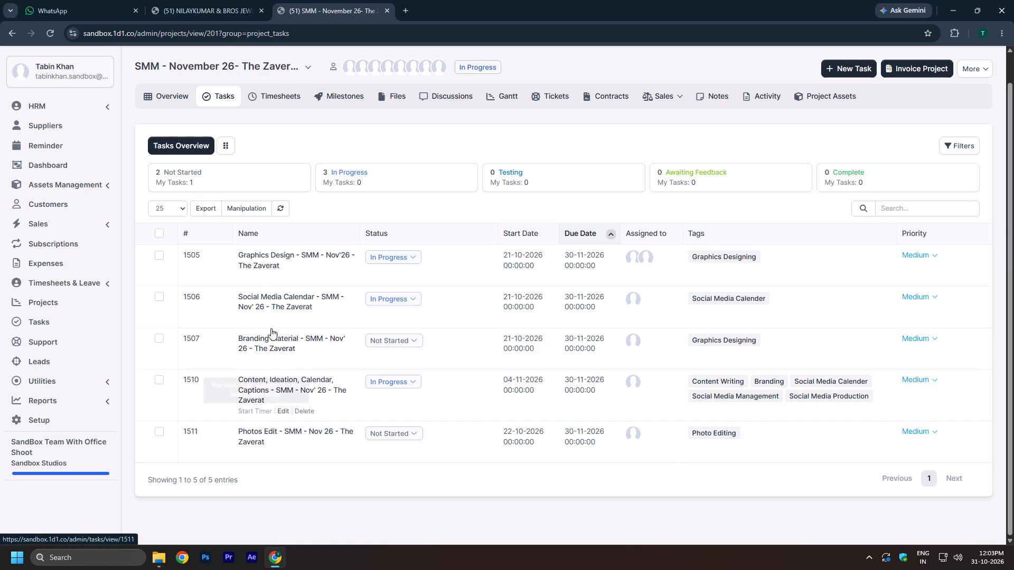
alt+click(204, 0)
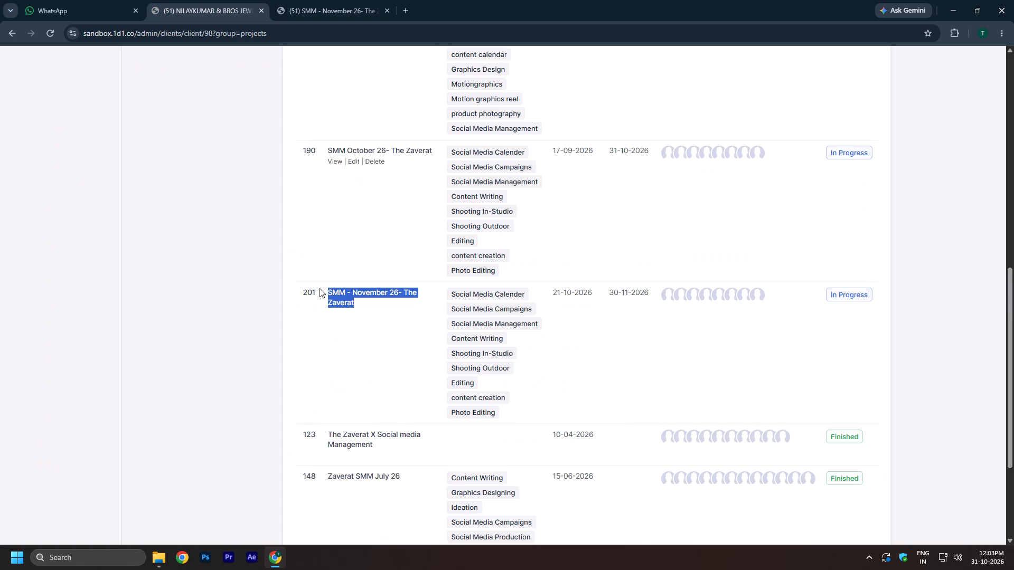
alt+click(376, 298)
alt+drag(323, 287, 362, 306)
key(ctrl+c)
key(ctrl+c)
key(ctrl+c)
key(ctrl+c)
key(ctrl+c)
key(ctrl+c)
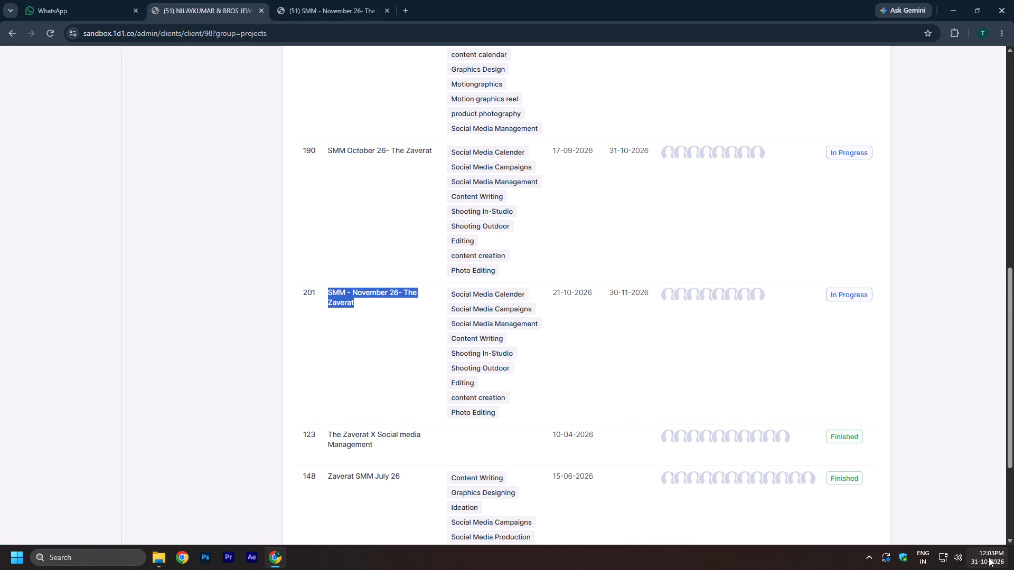
Look up the spelling of "december" through search suggestions in a new tab and copy the word.
click(989, 557)
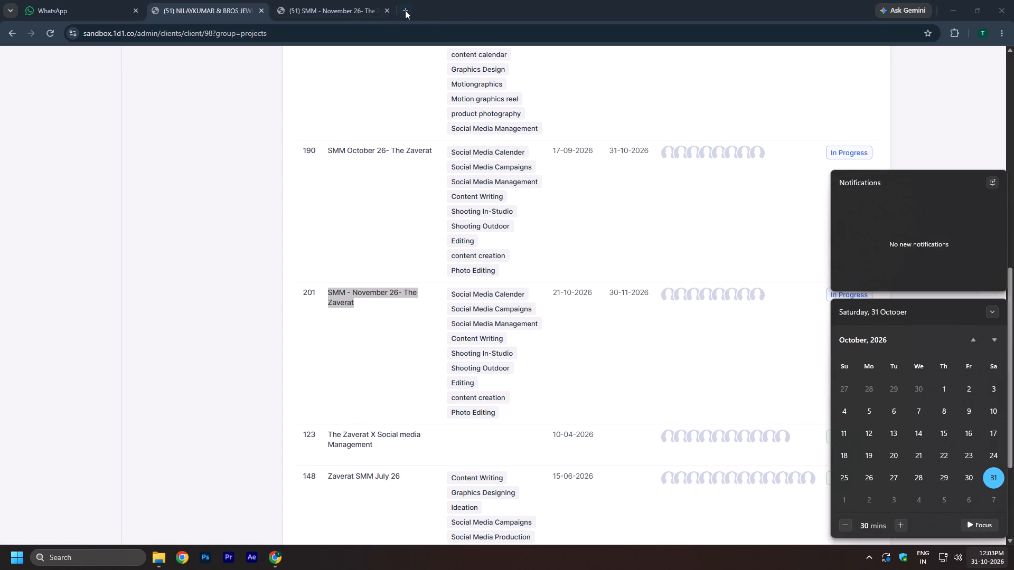
click(405, 8)
click(468, 210)
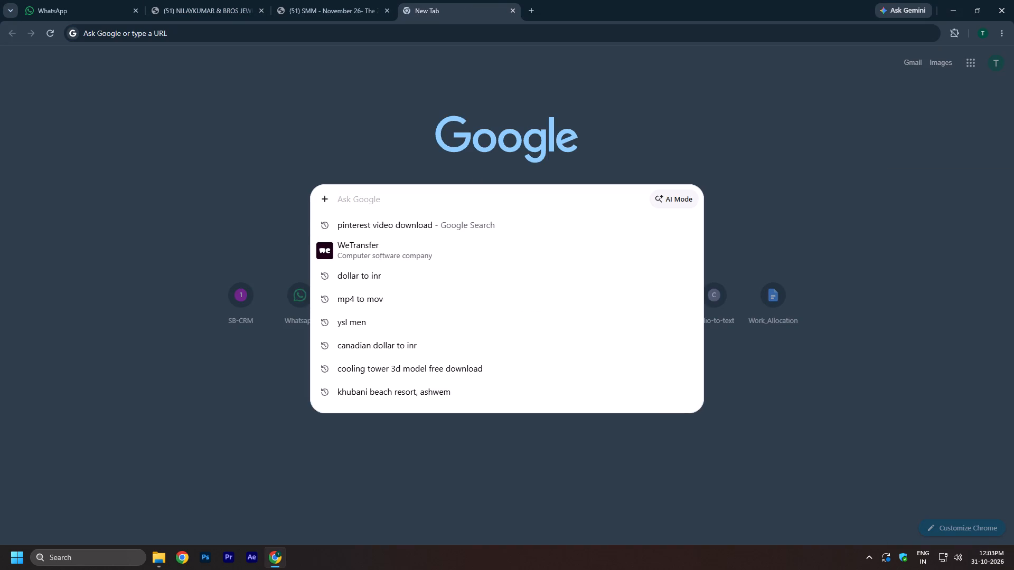
text(de)
key(s)
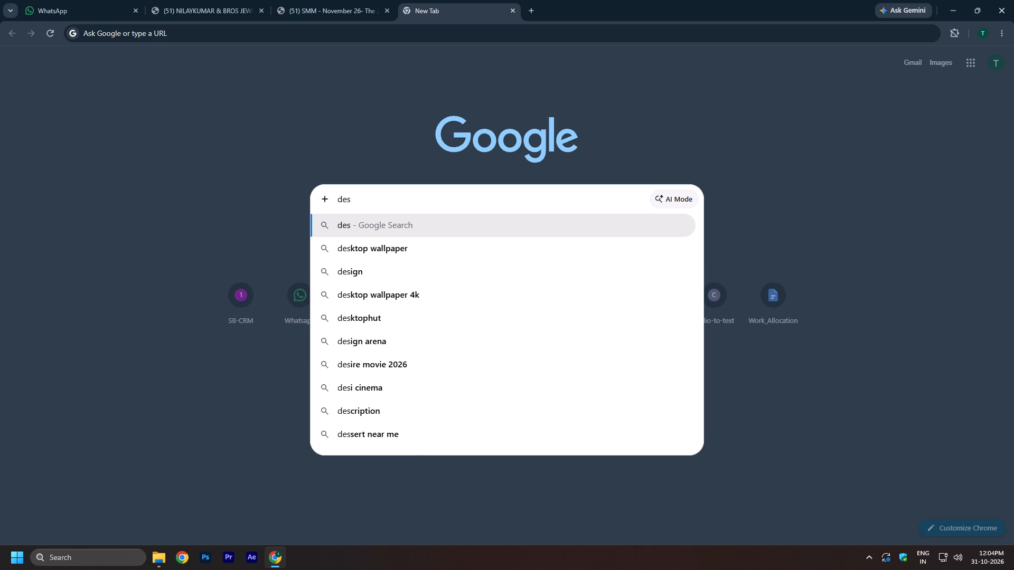
text(emba)
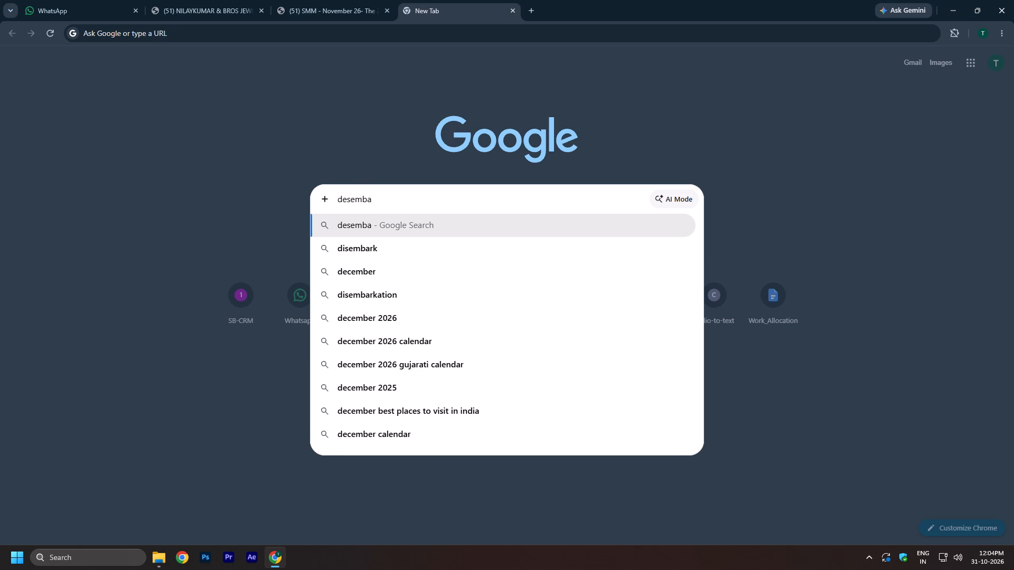
key(Down)
key(Down)
key(ctrl+a)
key(ctrl+c)
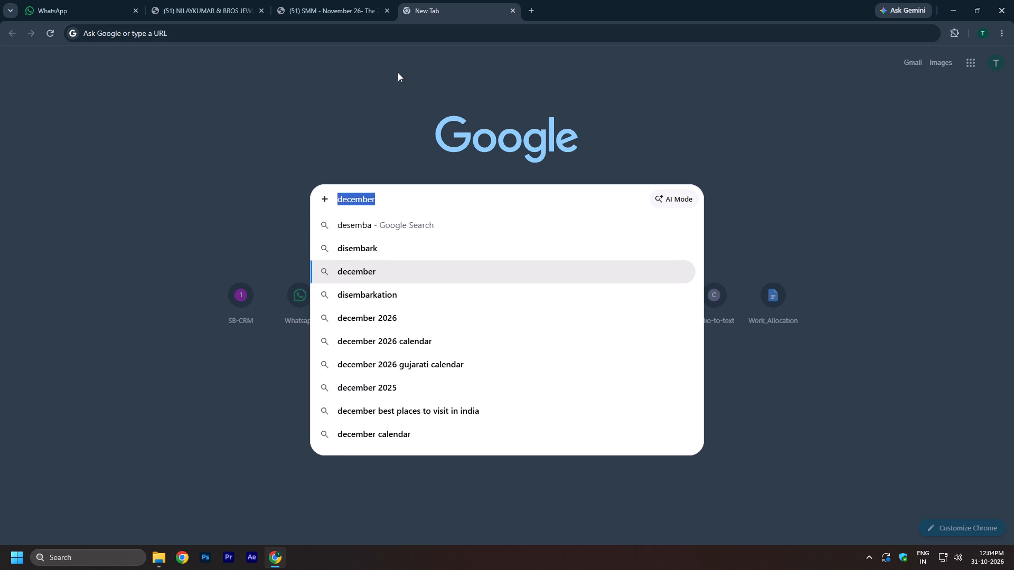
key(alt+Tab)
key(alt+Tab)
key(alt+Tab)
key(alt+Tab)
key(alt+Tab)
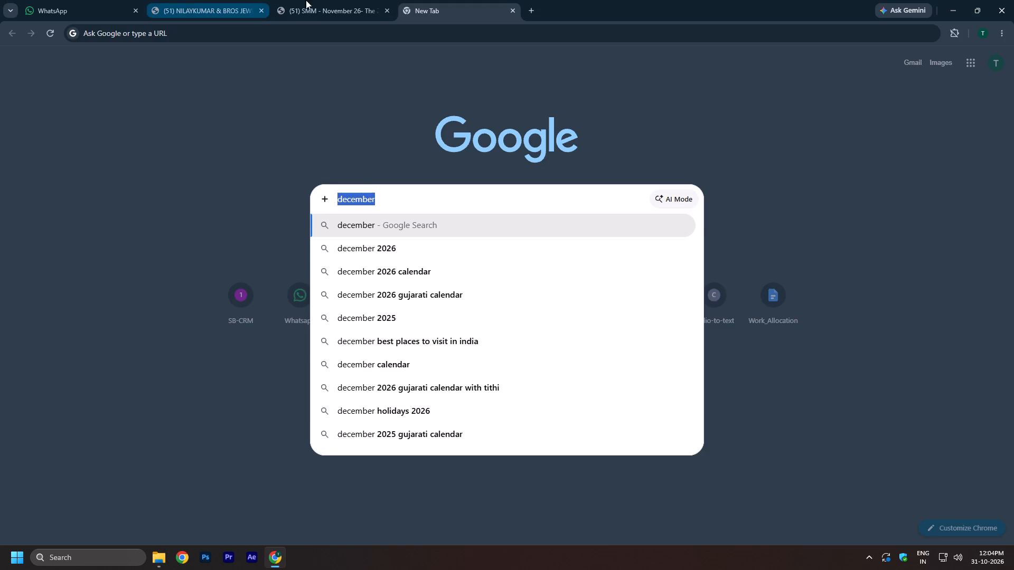
Open the November project from the customer's projects list and copy its title, SMM - November 26- The Zaverat, from the overview.
click(317, 0)
click(227, 0)
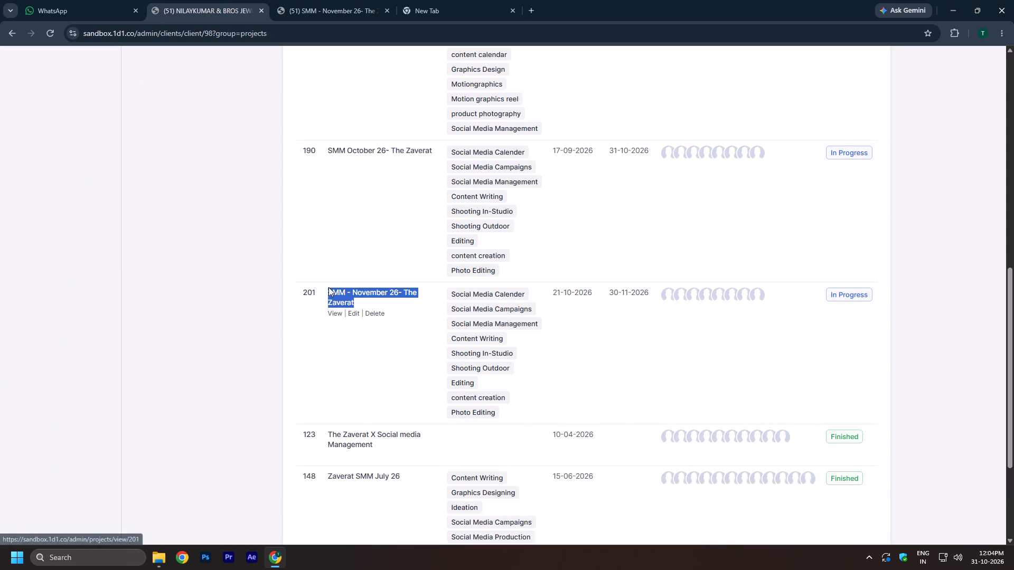
click(328, 288)
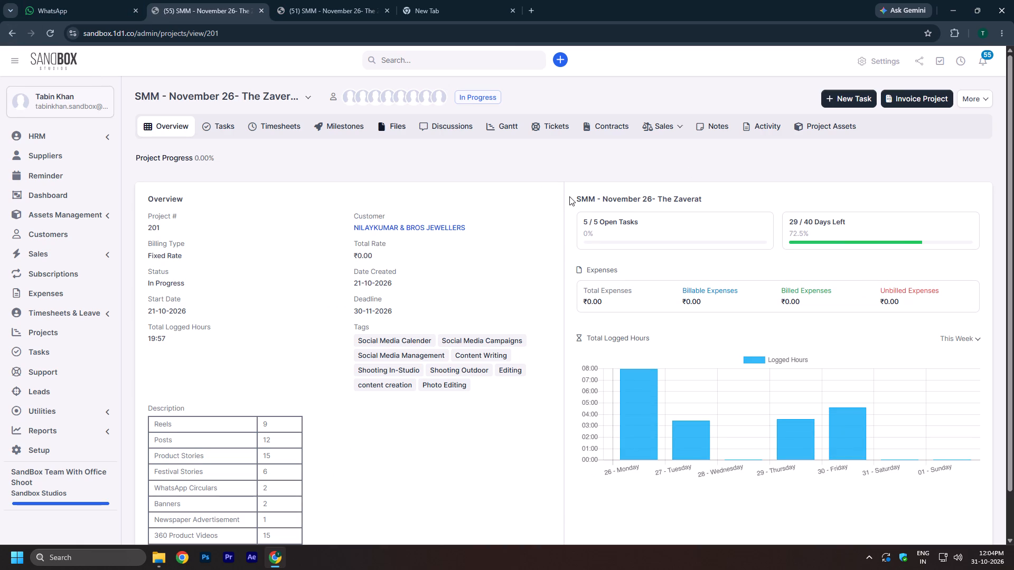
drag(571, 196, 793, 192)
key(ctrl+c)
Start a new project for NILAYKUMAR & BROS JEWELLERS and enter the project name SMM - December 26- The Zaverat.
click(12, 32)
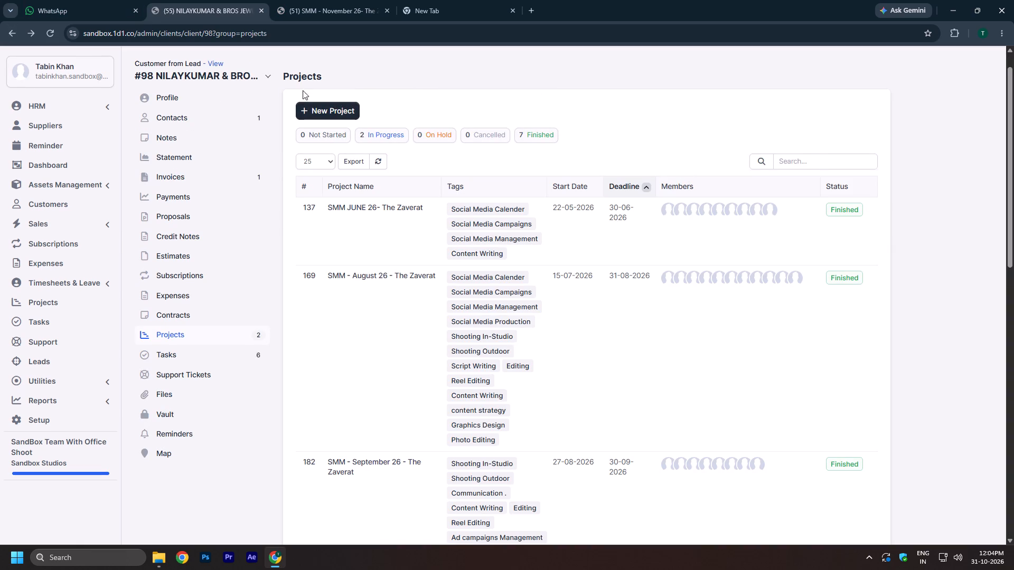
click(314, 111)
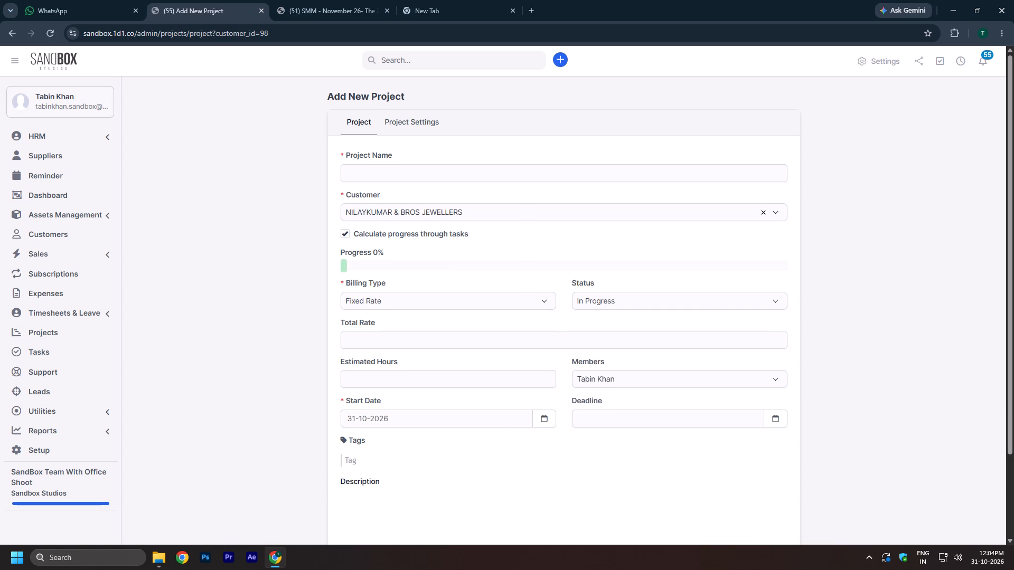
click(380, 174)
key(ctrl+v)
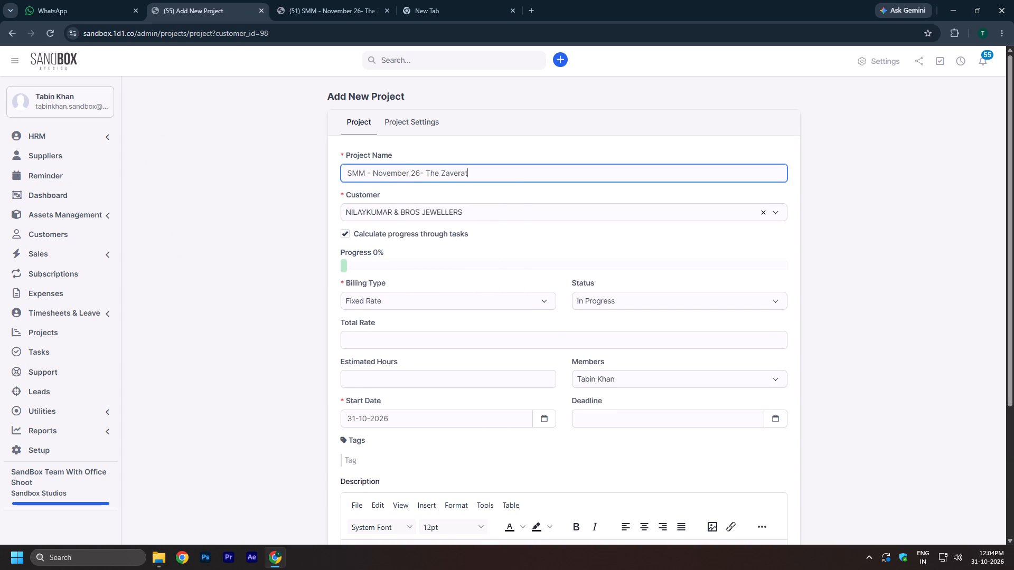
drag(408, 173, 372, 179)
key(super+v)
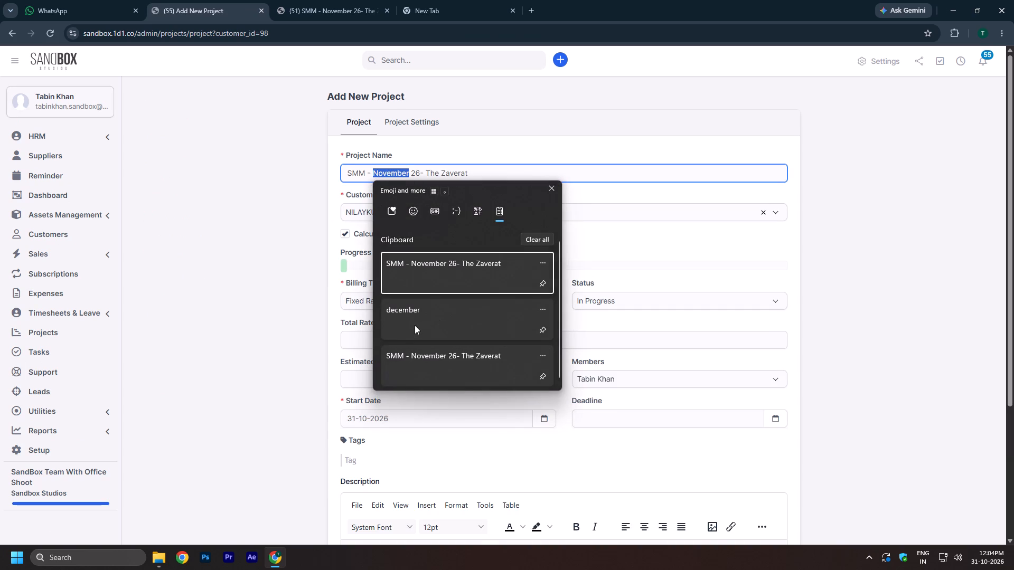
click(415, 323)
key(ctrl+v)
click(378, 173)
key(BackSpace)
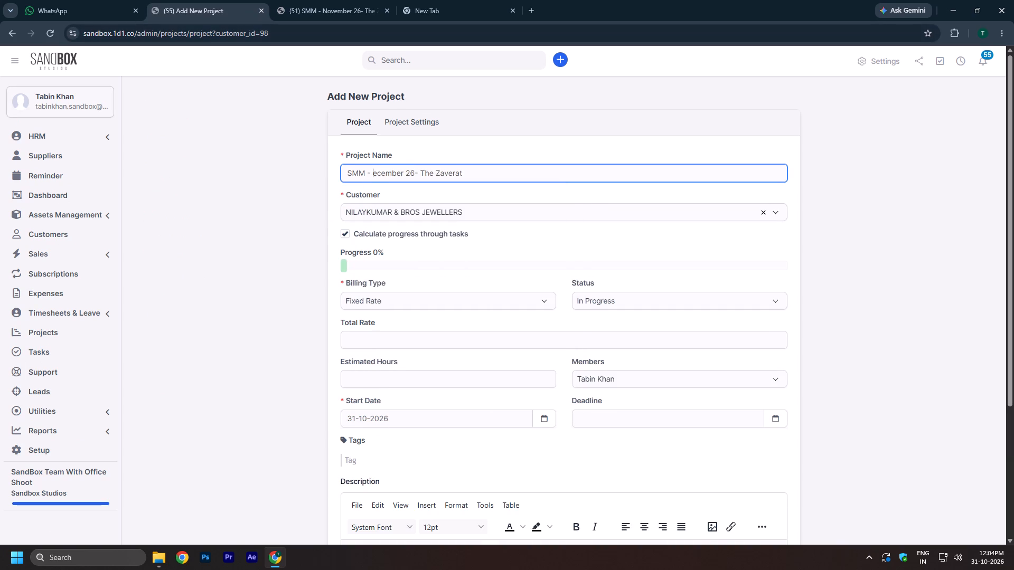
key(shift+d)
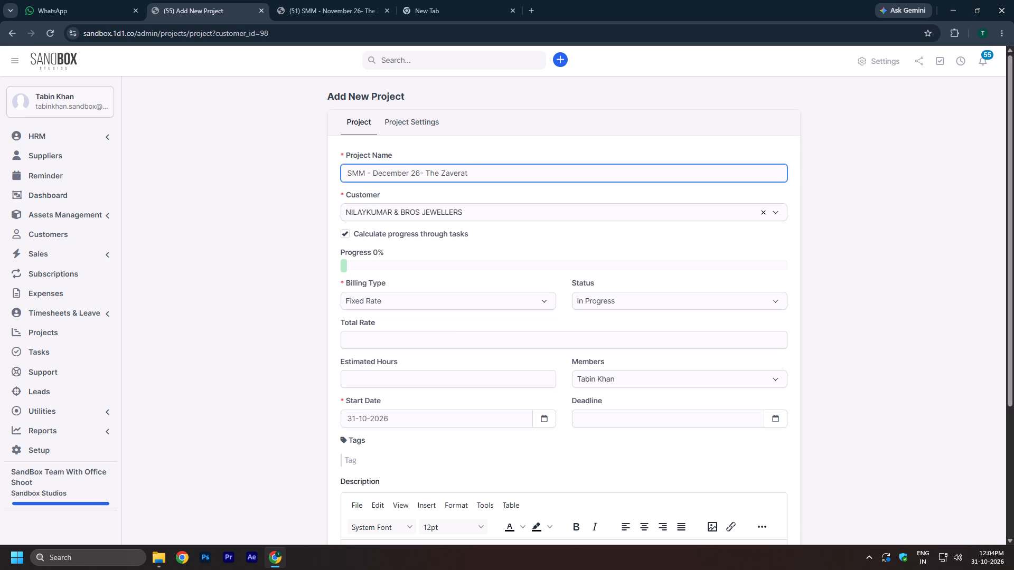
Copy the project name SMM - December 26- The Zaverat and leave the new project form without saving.
drag(490, 174, 280, 174)
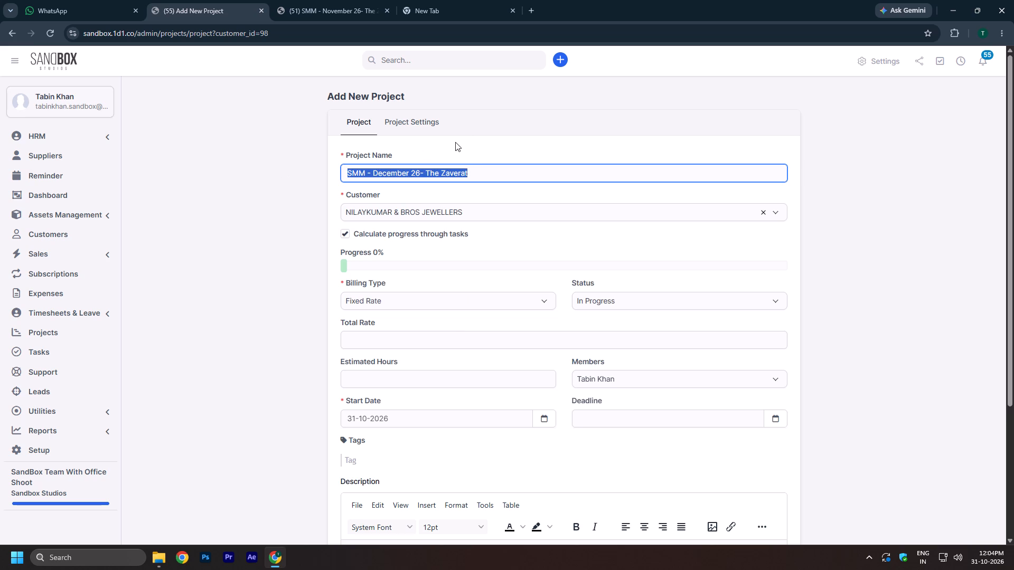
key(ctrl+c)
drag(509, 172, 214, 140)
key(ctrl+c)
key(ctrl+c)
key(ctrl+c)
key(ctrl+c)
key(ctrl+c)
key(ctrl+c)
click(856, 179)
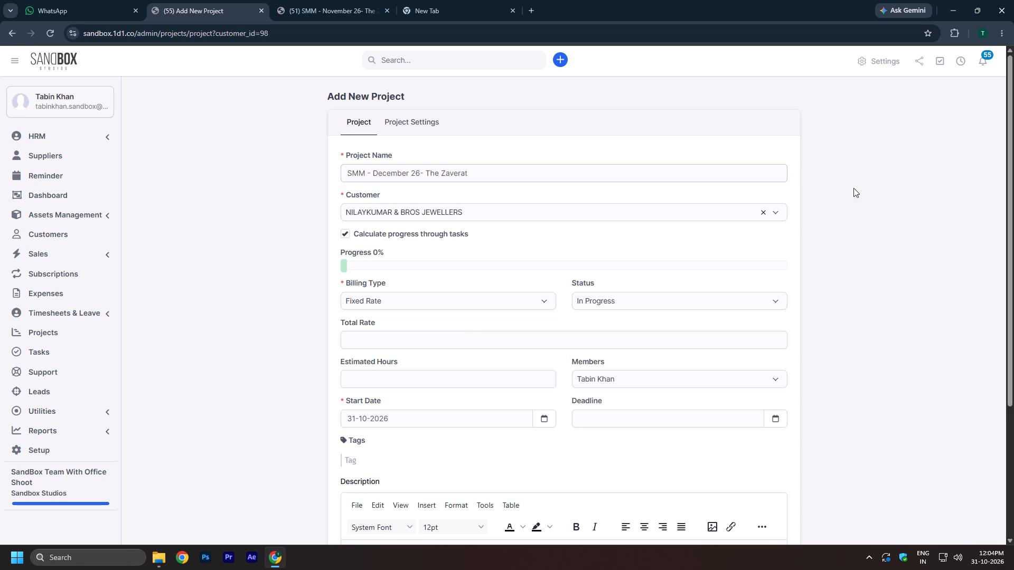
scroll(844, 252, down, 13)
scroll(302, 168, up, 7)
click(9, 32)
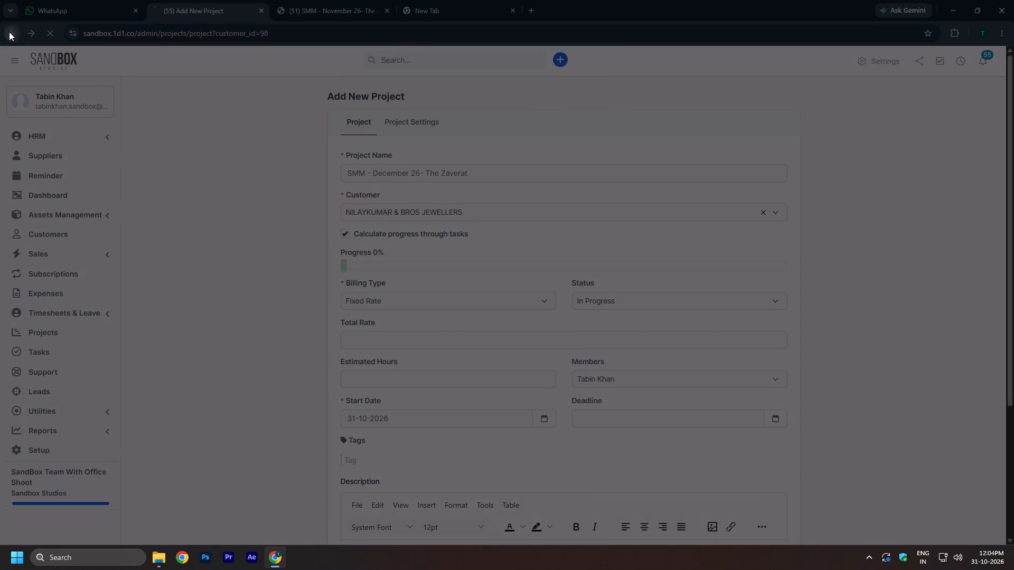
click(557, 97)
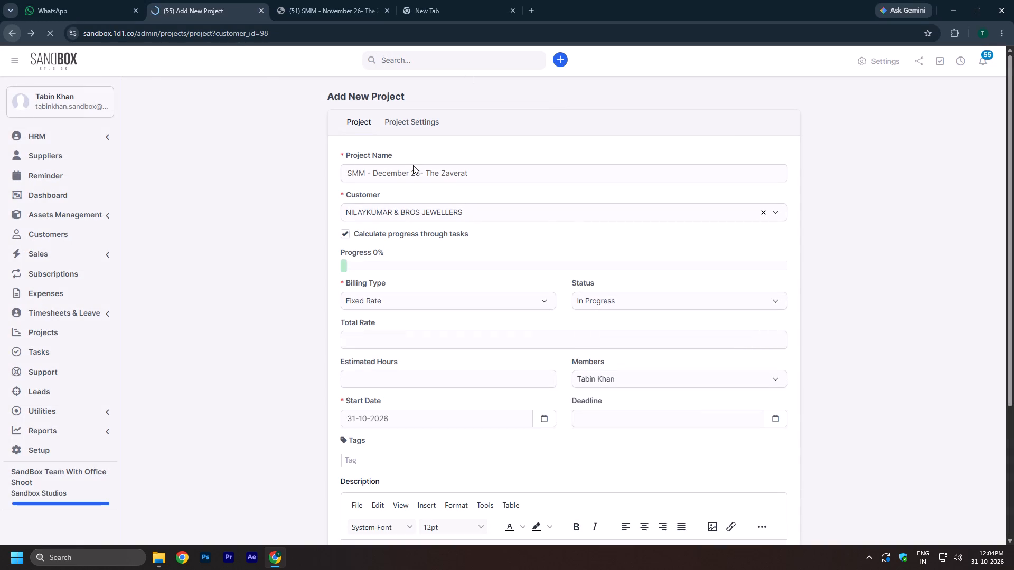
Start copying the SMM - November 26- The Zaverat project and choose NILAYKUMAR & BROS JEWELLERS as the customer.
scroll(415, 245, down, 4)
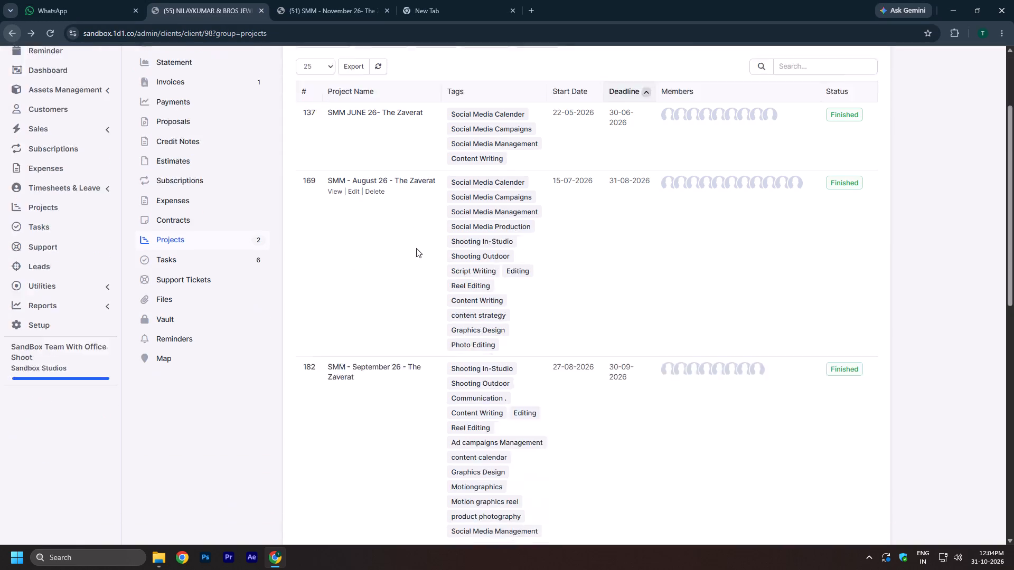
scroll(416, 248, down, 4)
scroll(390, 302, down, 2)
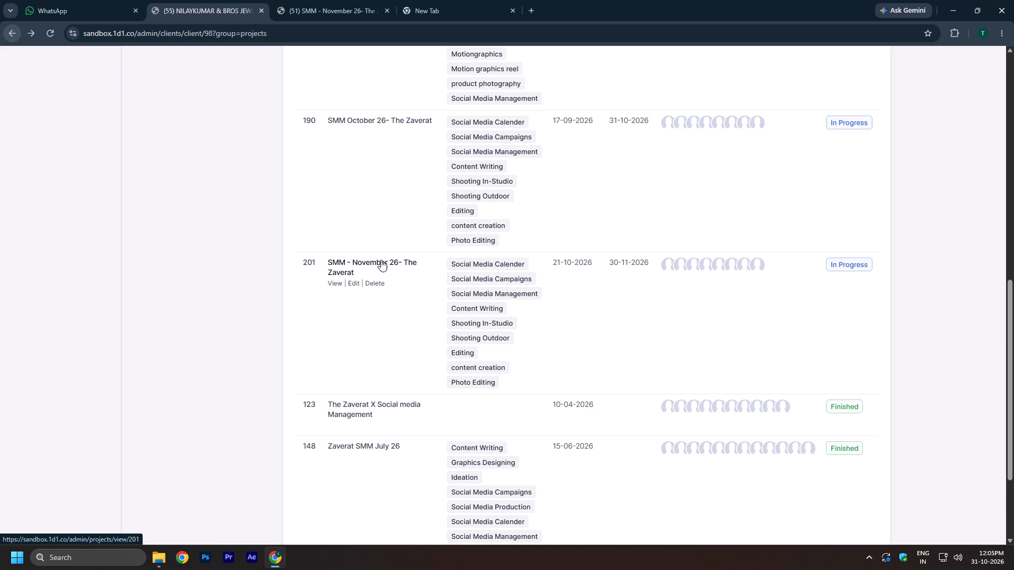
click(381, 260)
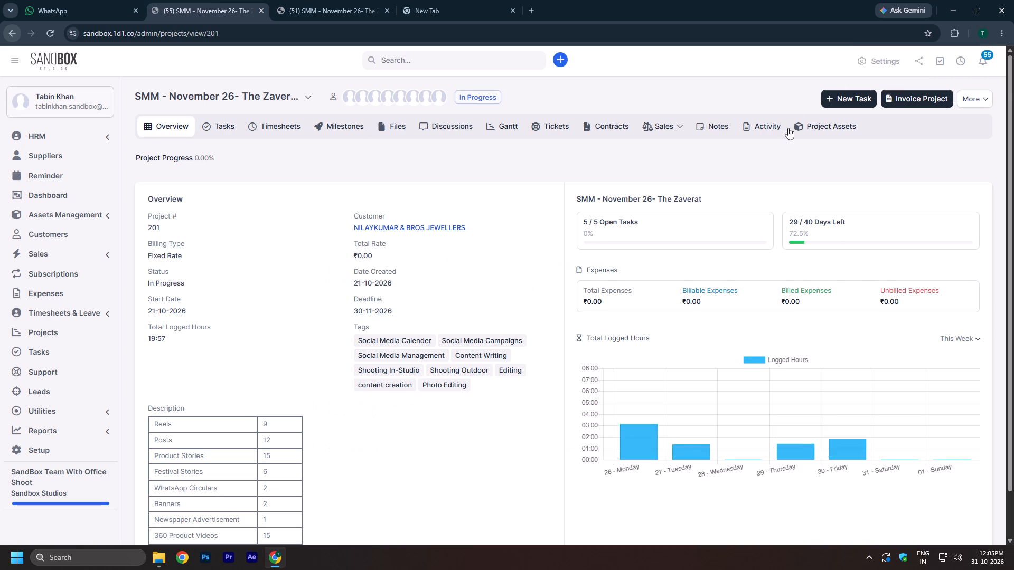
click(978, 103)
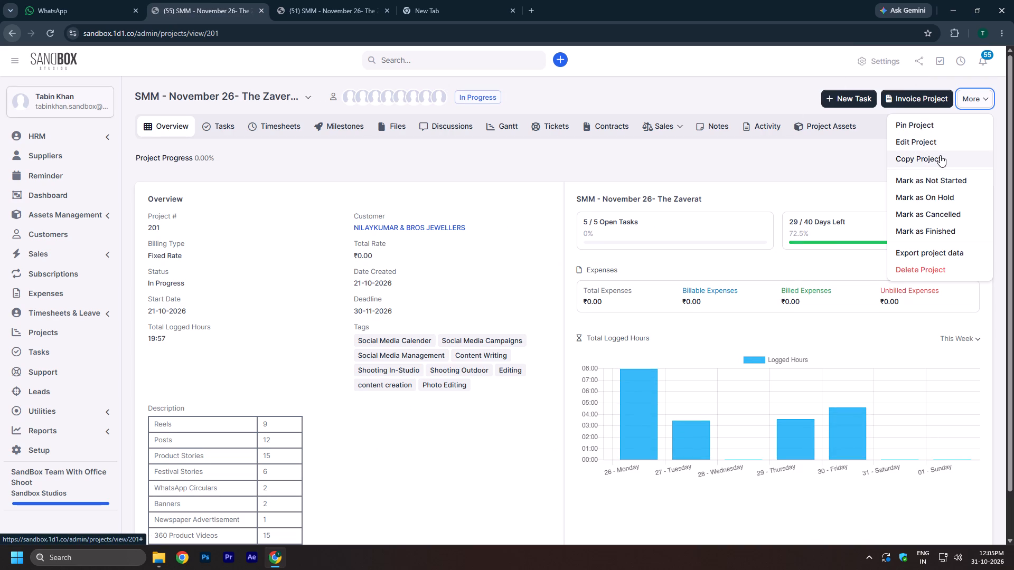
click(940, 155)
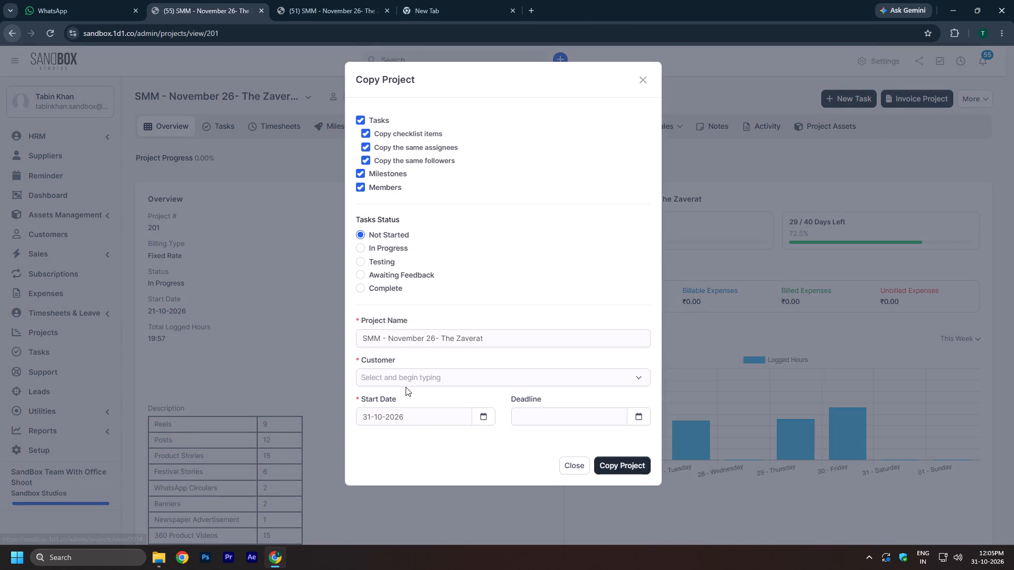
click(410, 375)
text(nil)
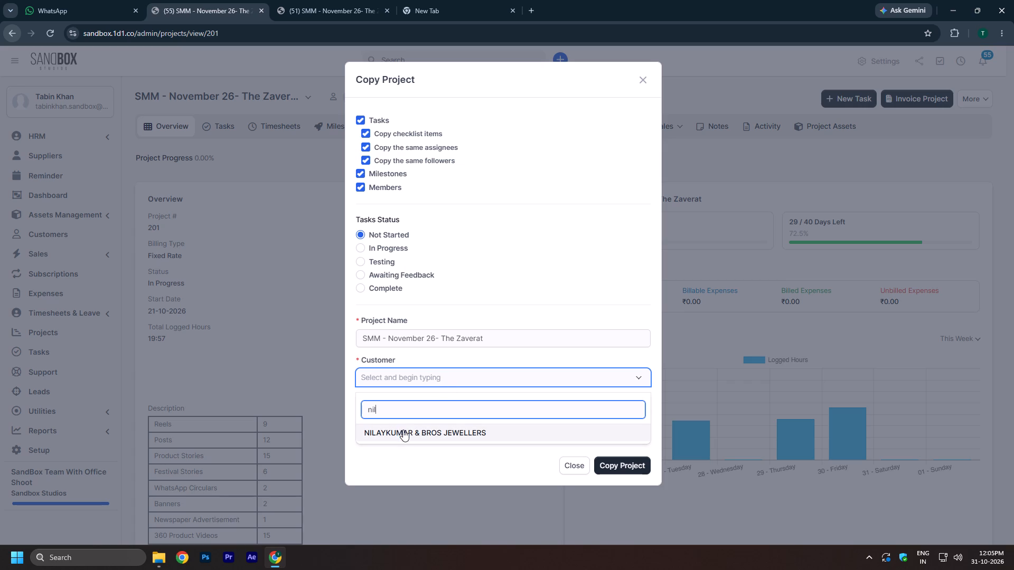
click(403, 430)
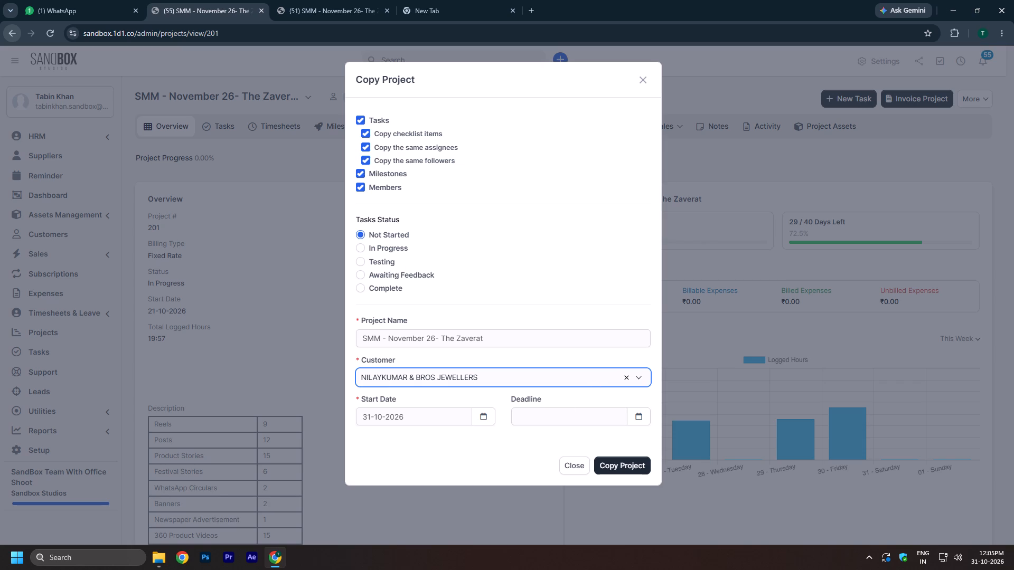
Set the copy's start date to 01-11-2026 and deadline to 30-11-2026, and create the copied project.
click(389, 419)
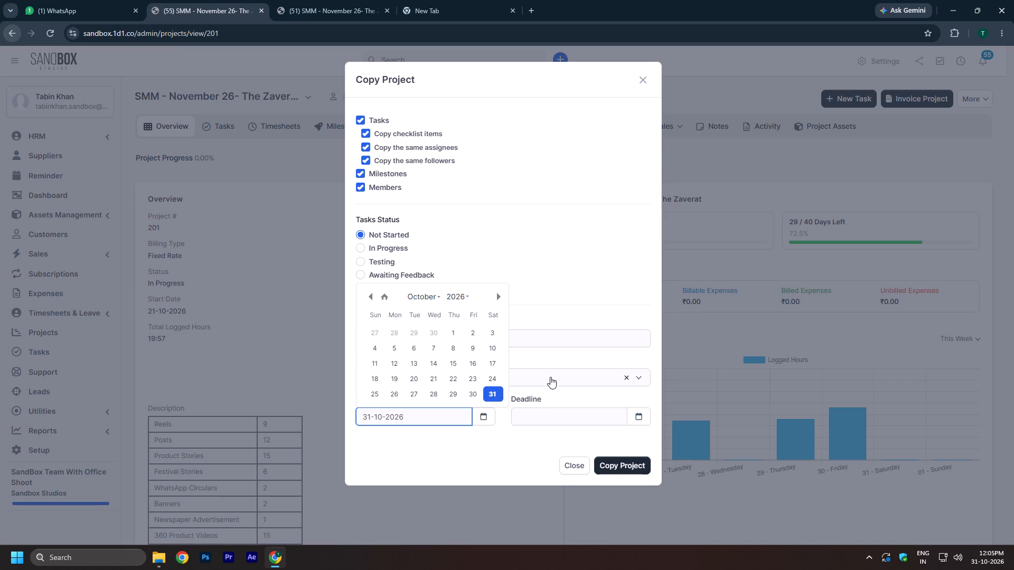
click(497, 298)
click(373, 330)
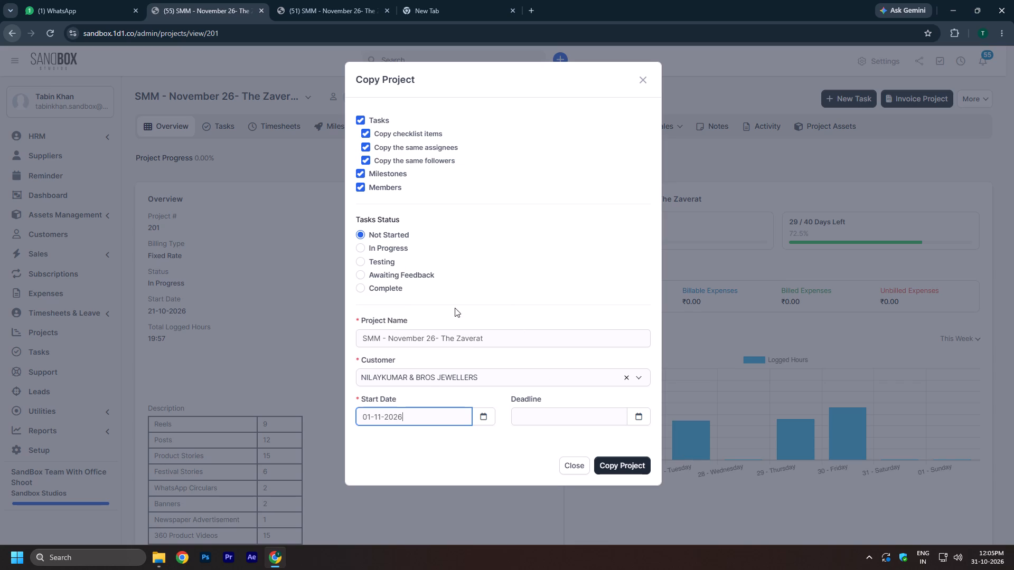
click(574, 421)
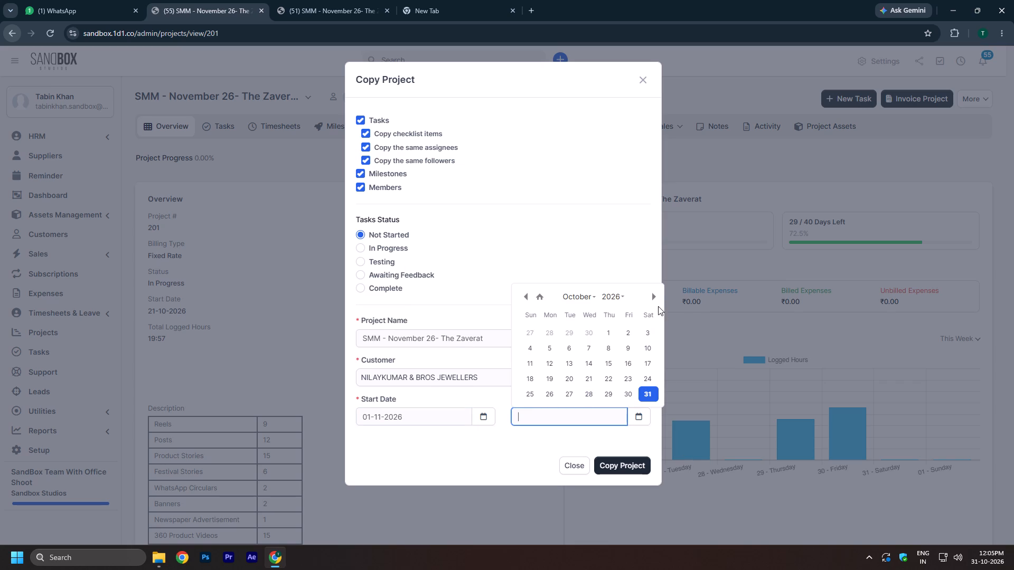
click(655, 300)
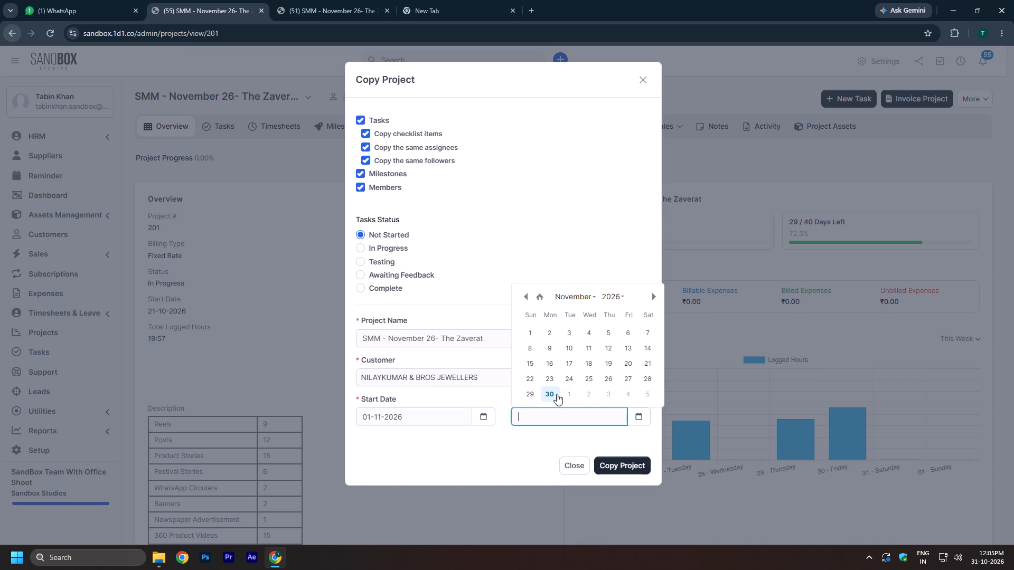
click(551, 394)
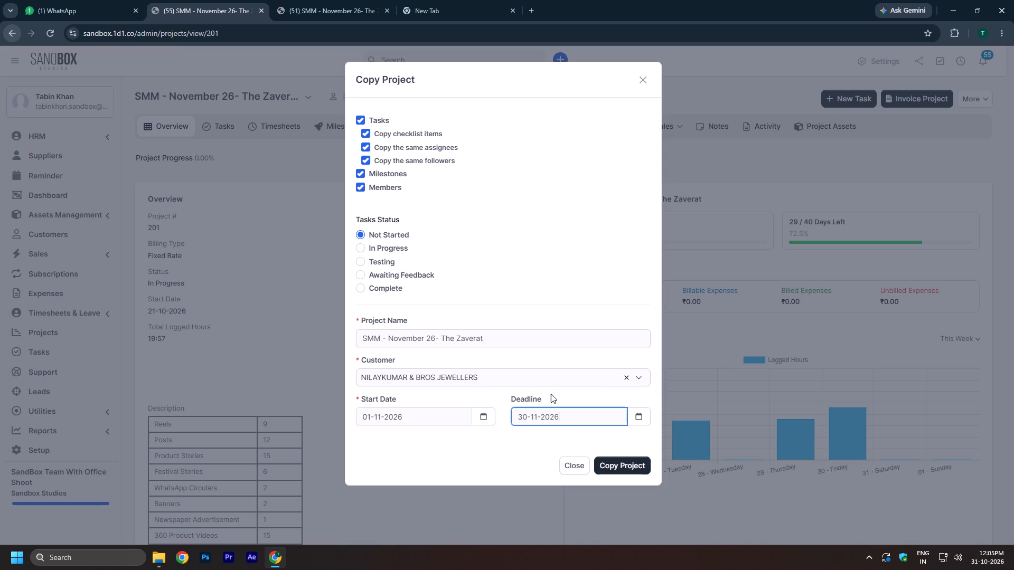
click(632, 468)
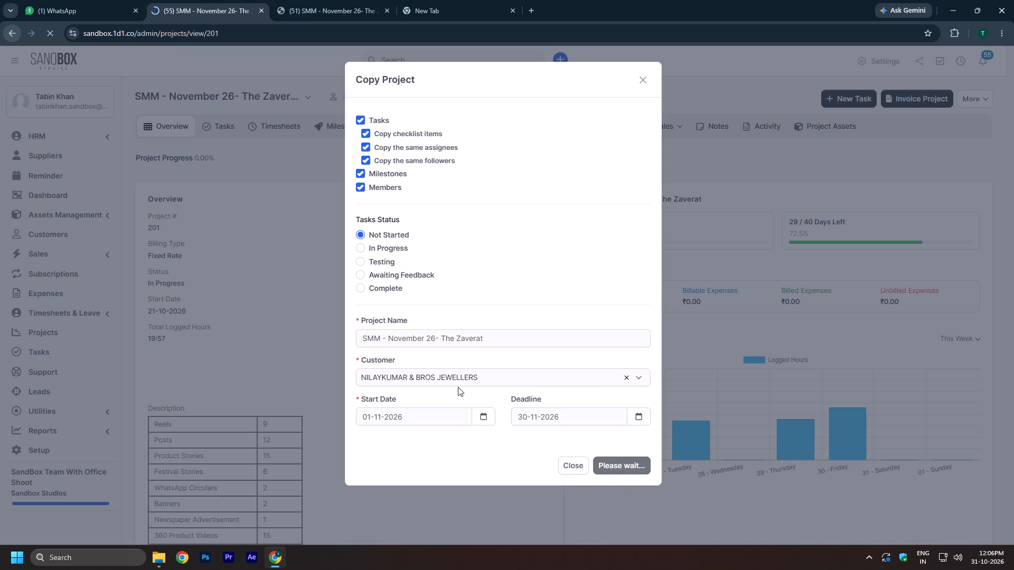
Rename the copied project as SMM - December 26- The Zaverat, look over its members and tags, and save it.
click(979, 98)
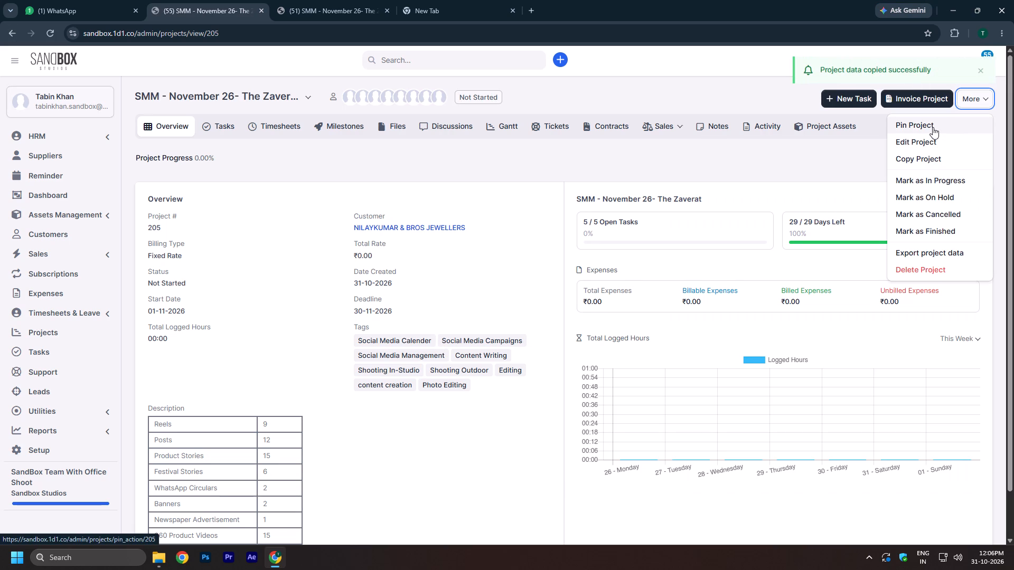
click(919, 142)
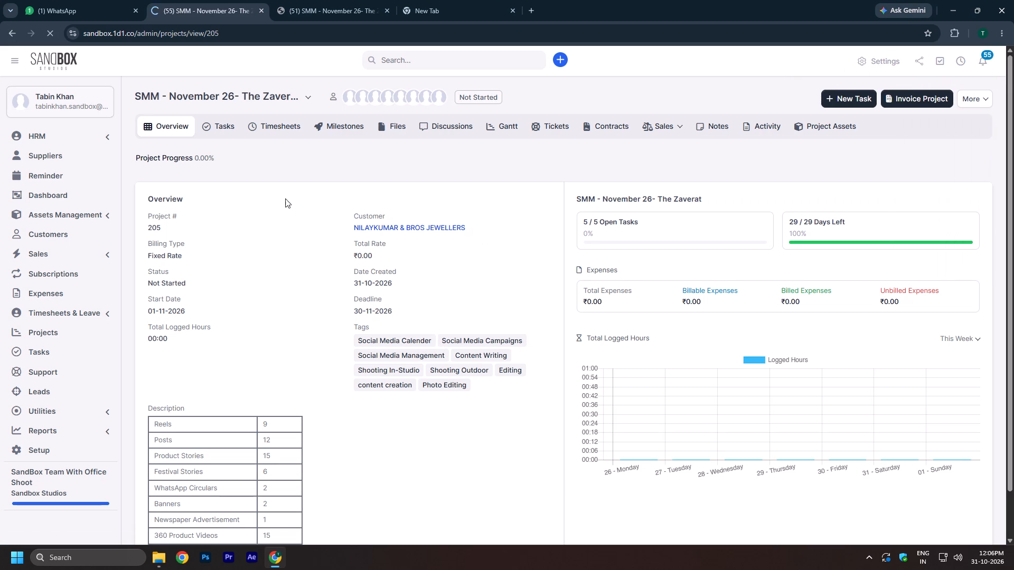
drag(484, 175, 97, 167)
key(ctrl+v)
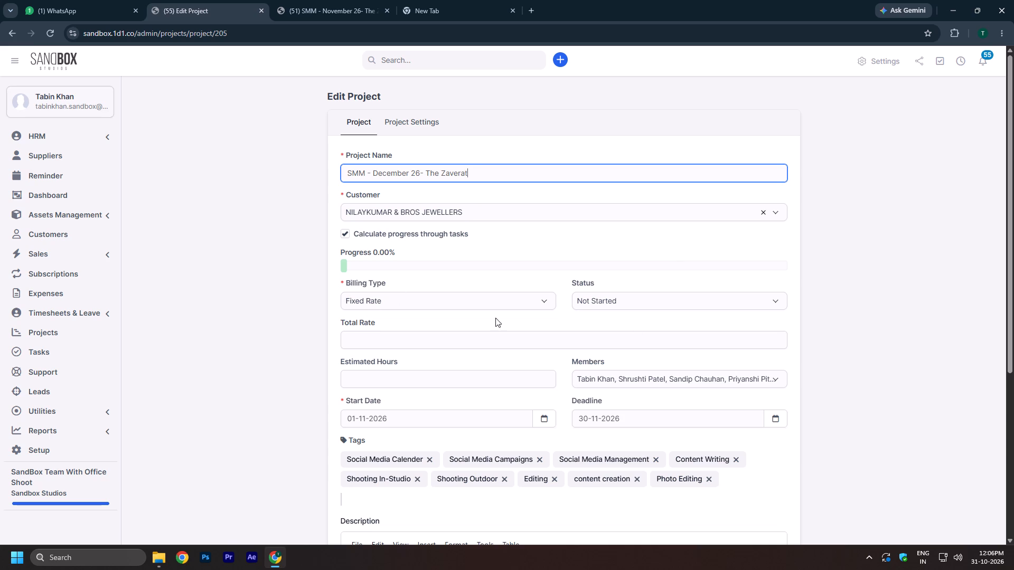
click(643, 383)
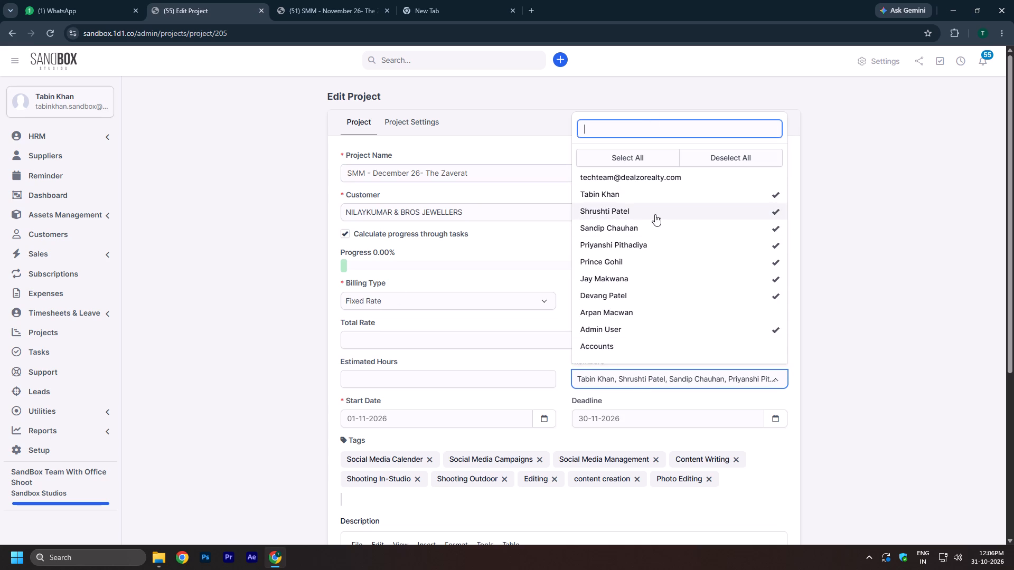
click(784, 454)
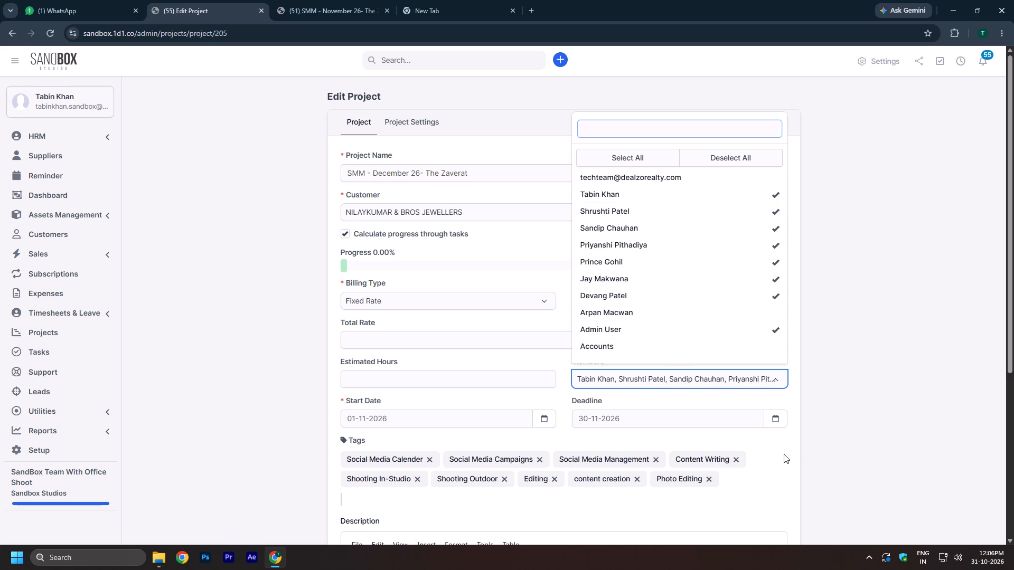
scroll(784, 453, down, 3)
click(782, 321)
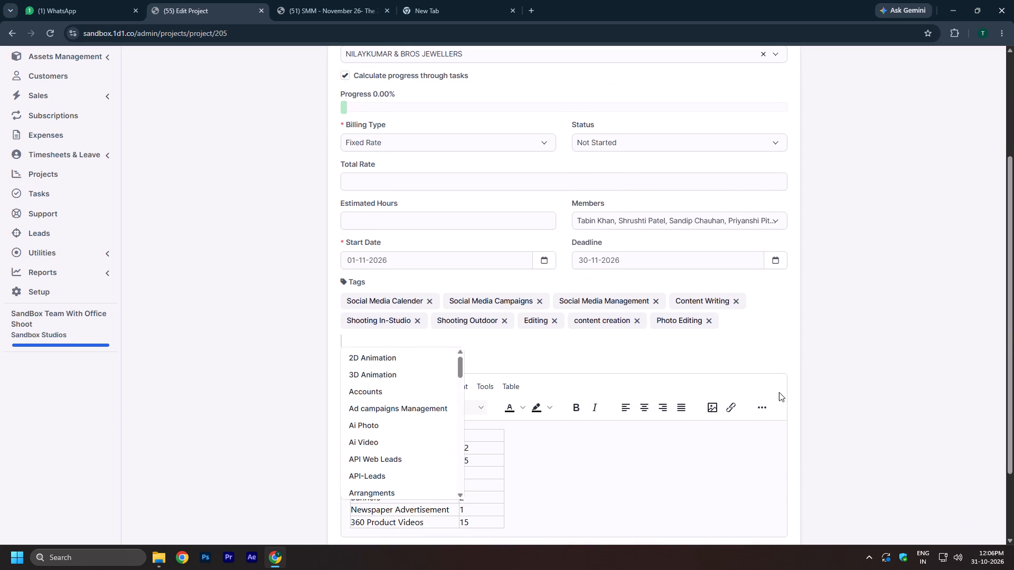
scroll(788, 369, down, 11)
scroll(785, 387, up, 5)
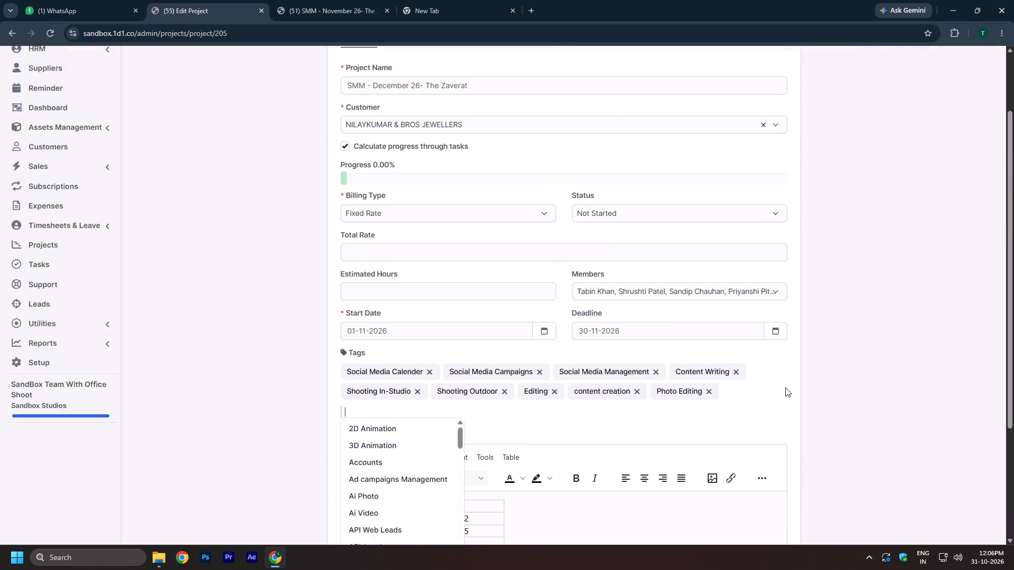
scroll(785, 387, down, 7)
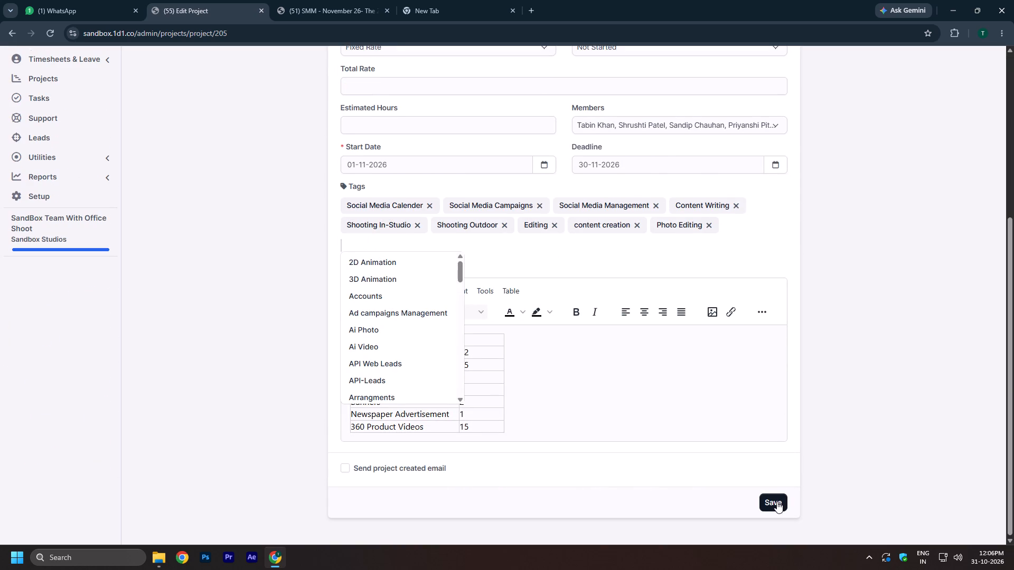
click(777, 501)
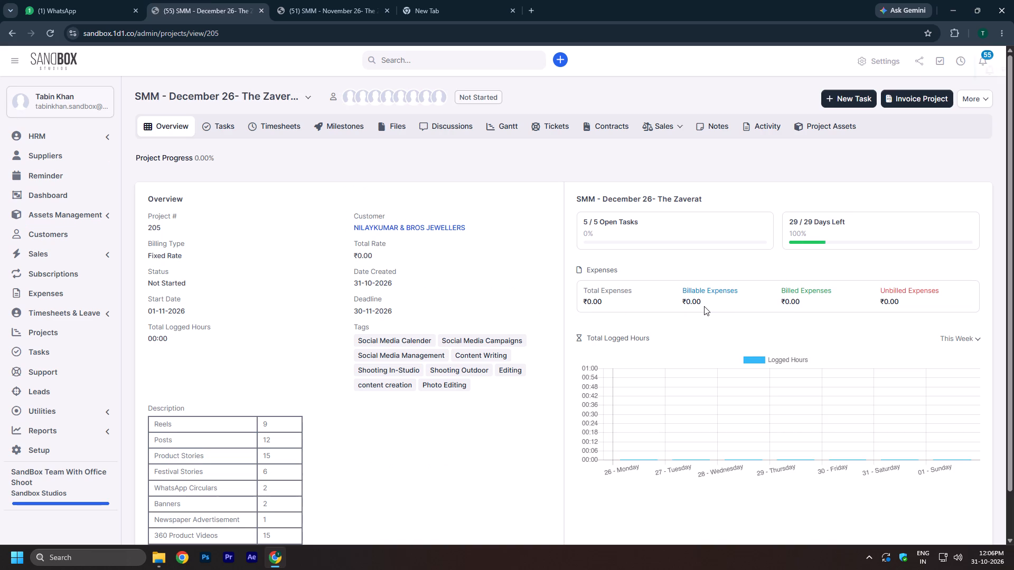
Open the task list of the SMM - December 26- The Zaverat project.
click(228, 122)
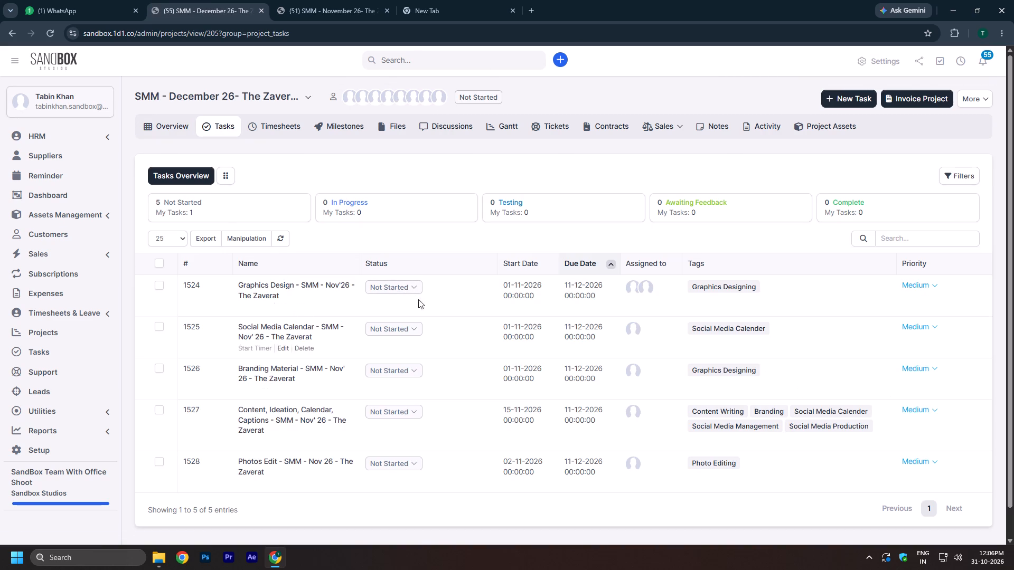
Open the system calendar and look at November 2026.
click(985, 565)
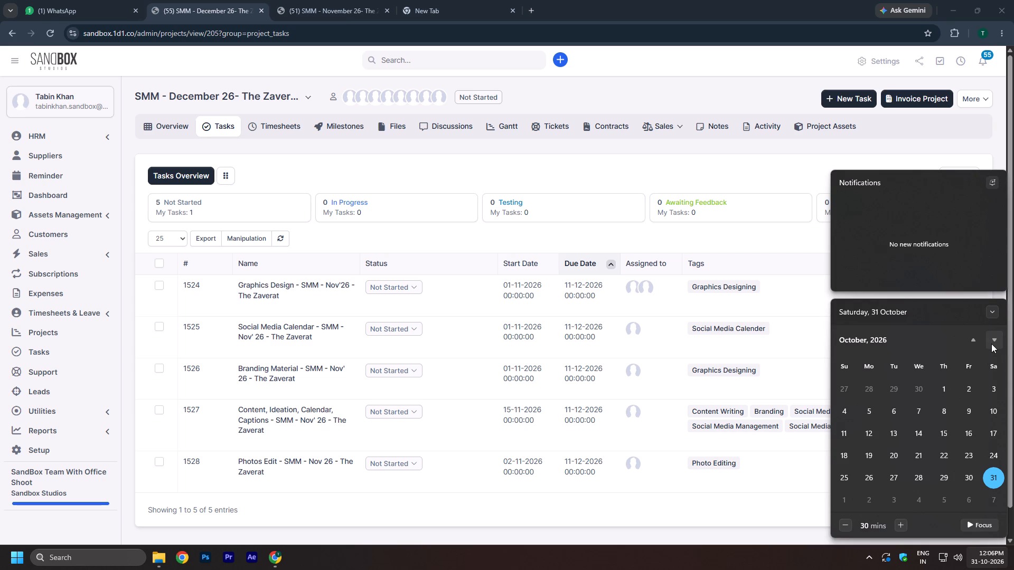
click(991, 344)
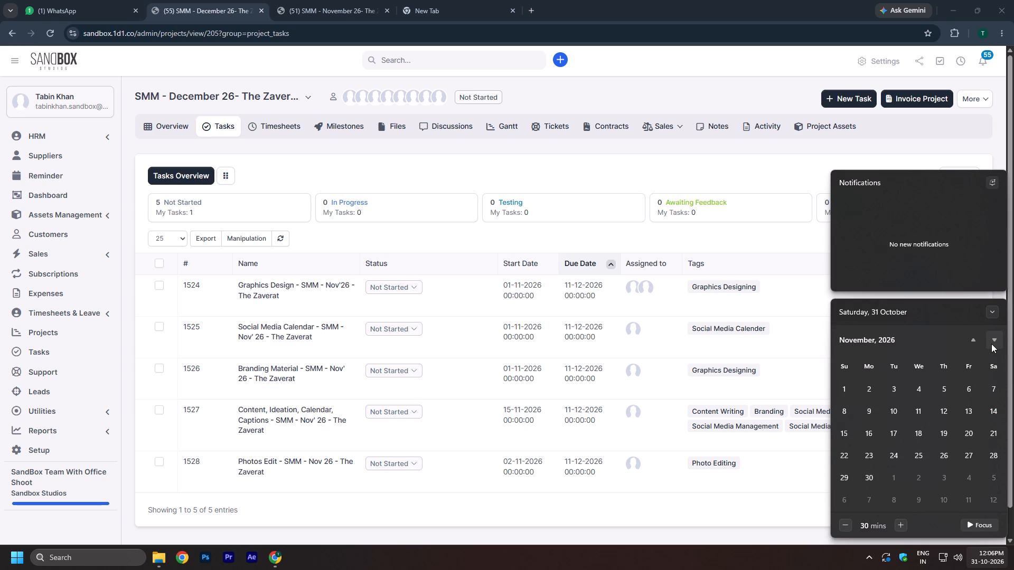
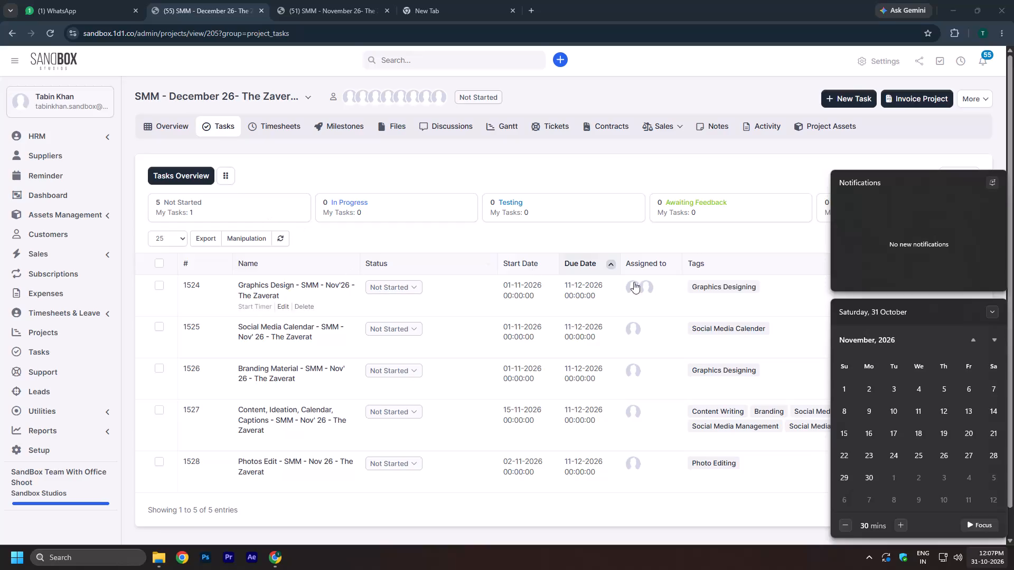
Look at December 2026 in the system calendar.
click(990, 344)
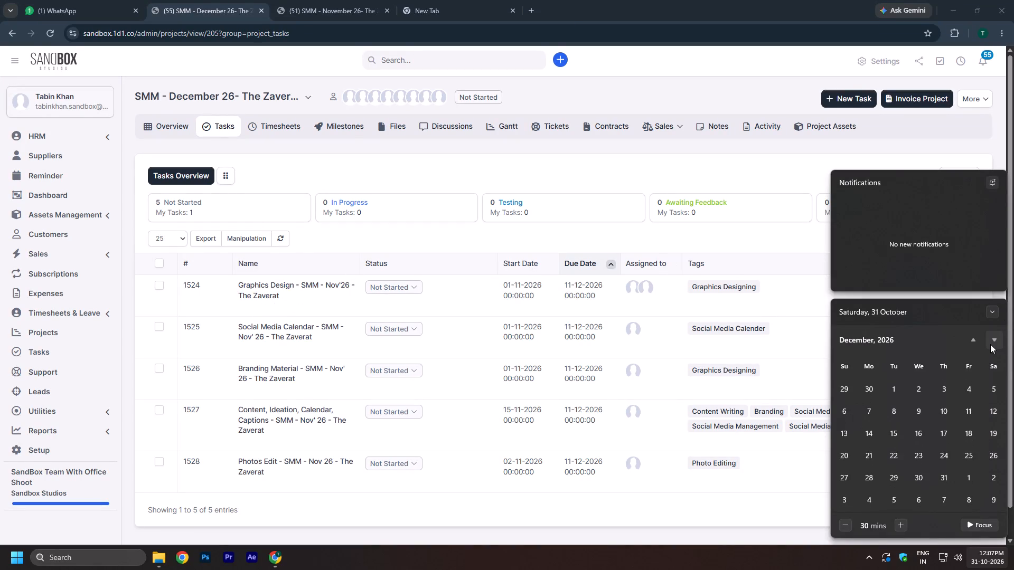
Rename the Graphics Design task as Graphics Design - SMM - DEC'26 - The Zaverat, save it and close its details.
click(283, 307)
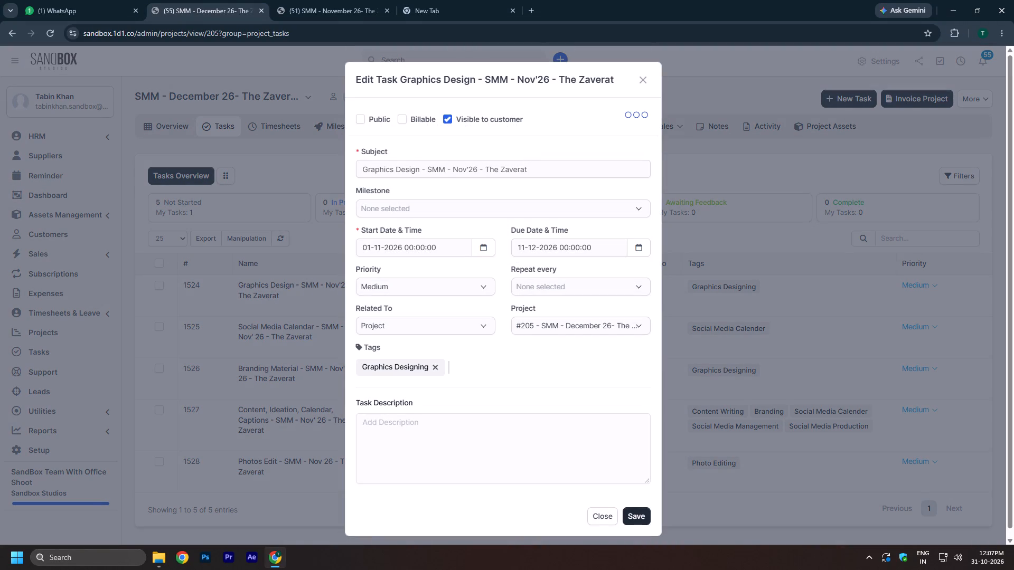
drag(466, 169, 454, 172)
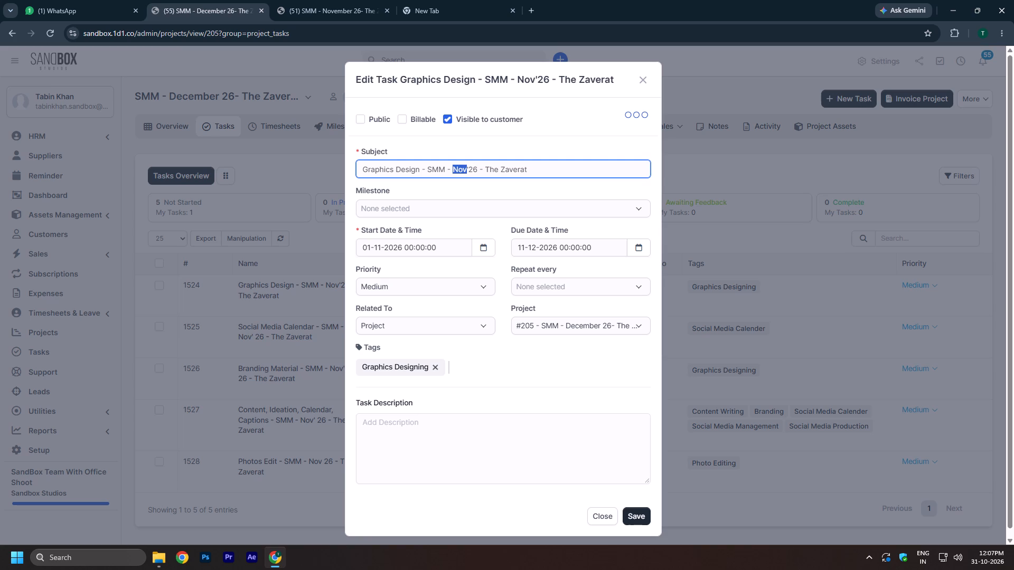
text(DEC)
key(Return)
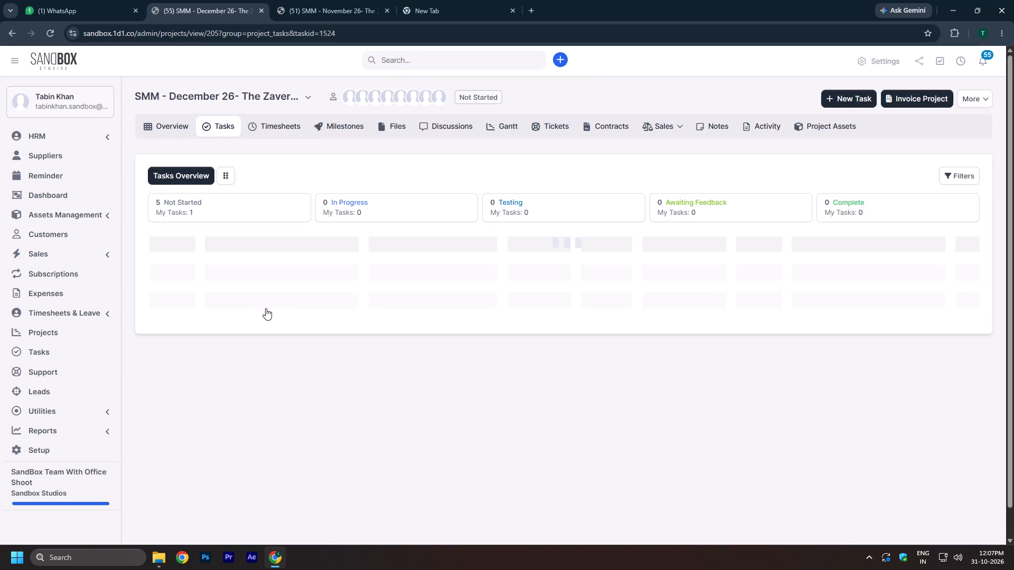
click(722, 80)
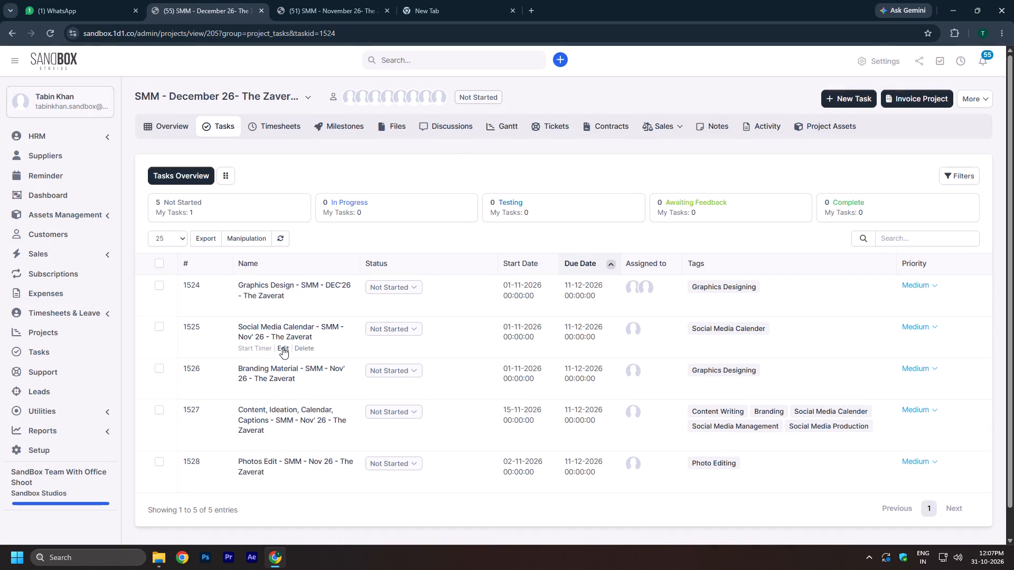
Rename the Social Media Calendar task as Social Media Calendar - SMM - DEC' 26 - The Zaverat, save it and close its details.
click(283, 347)
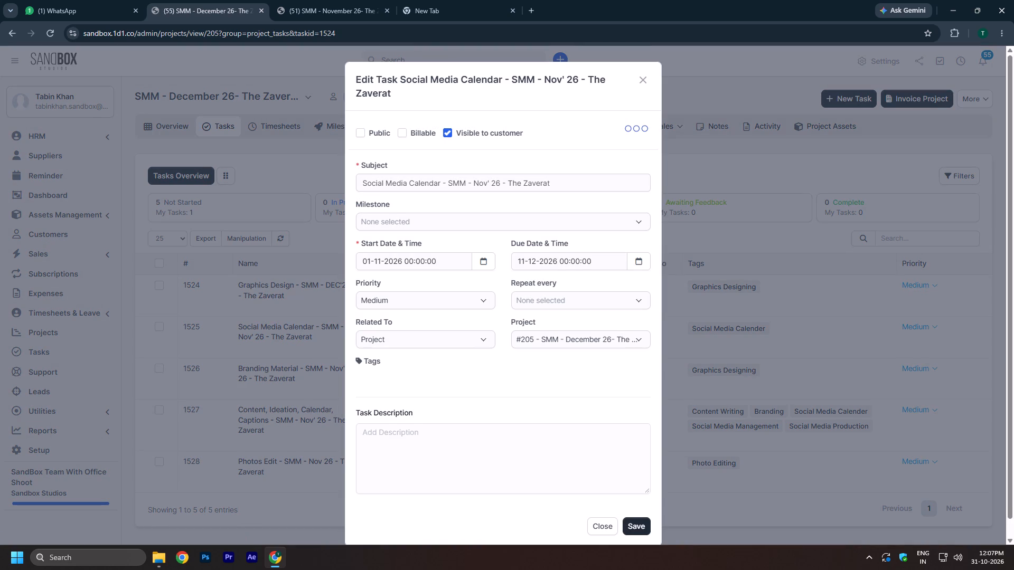
click(467, 182)
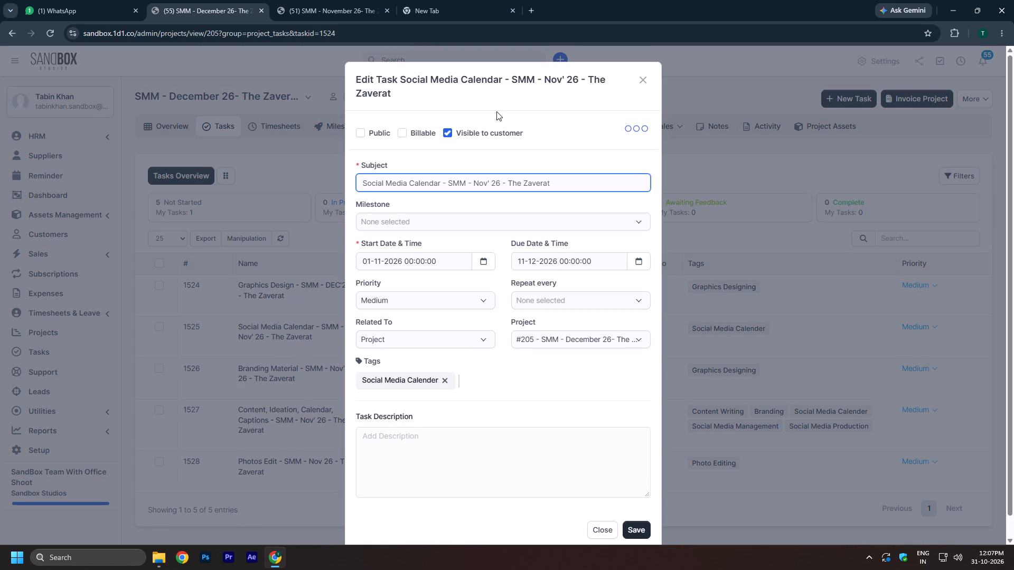
key(Right)
key(Right)
key(Right)
key(Right)
key(Right)
key(Right)
key(BackSpace)
key(BackSpace)
key(BackSpace)
text(DEC)
key(Return)
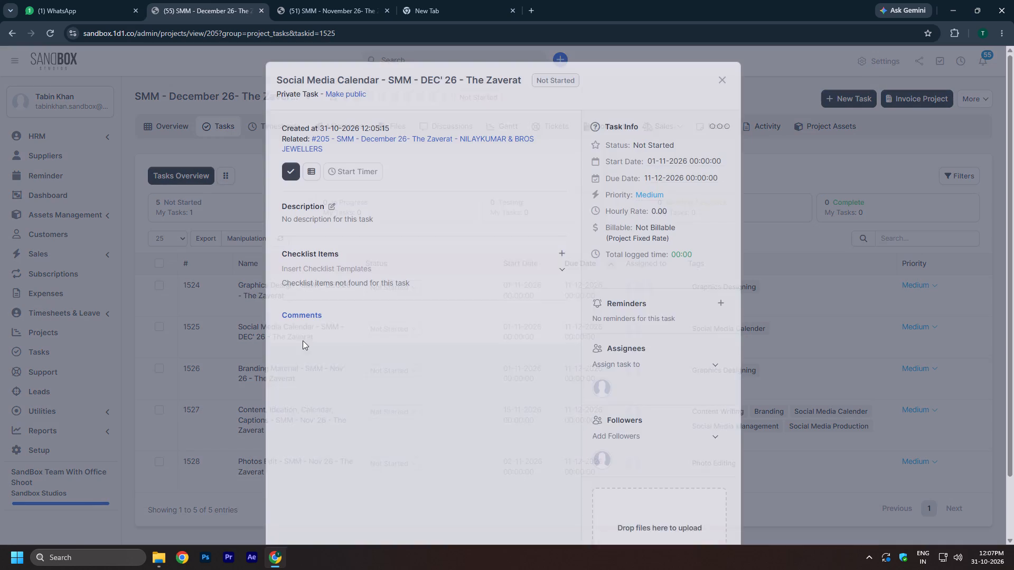
click(249, 360)
Rename the Branding Material task as Branding Material - SMM - DEC' 26 - The Zaverat, save it and close its details.
click(283, 392)
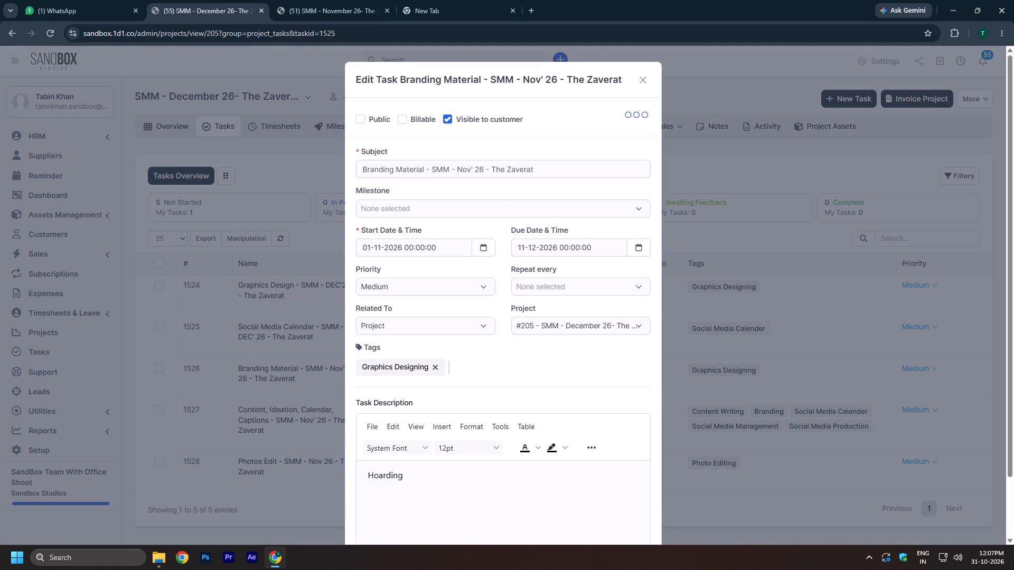
click(472, 167)
key(BackSpace)
key(BackSpace)
key(BackSpace)
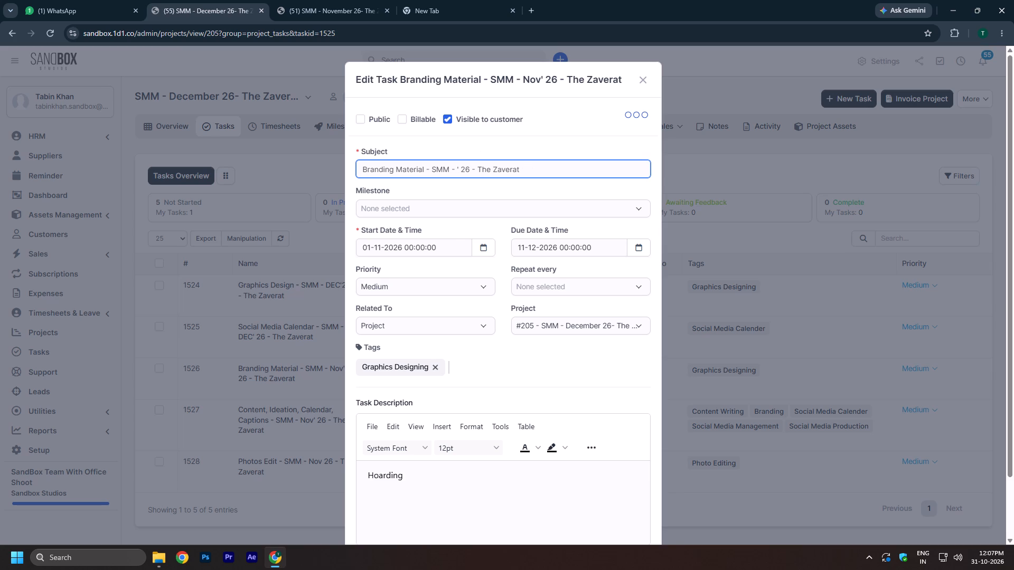
text(DEC)
key(Return)
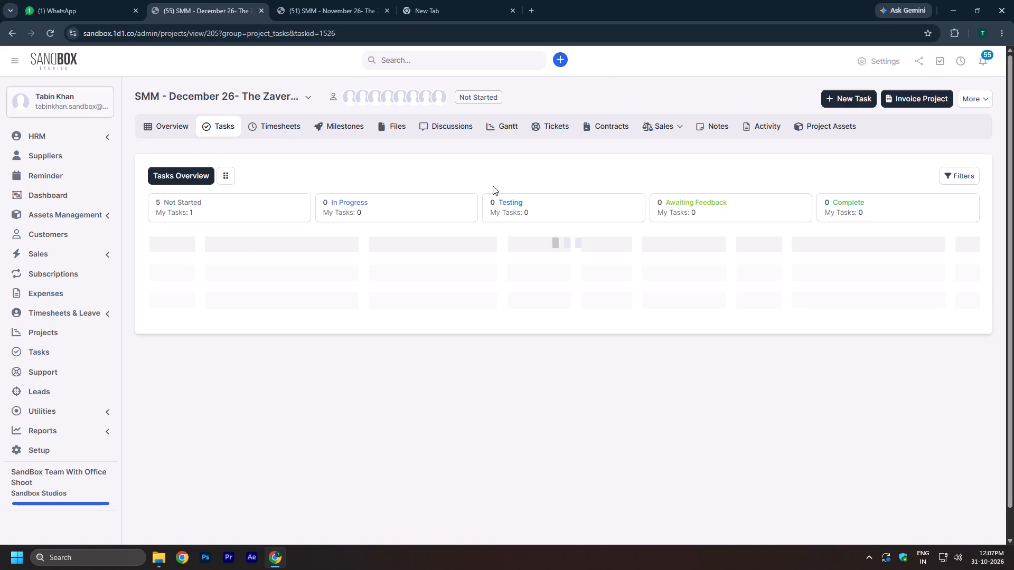
click(720, 80)
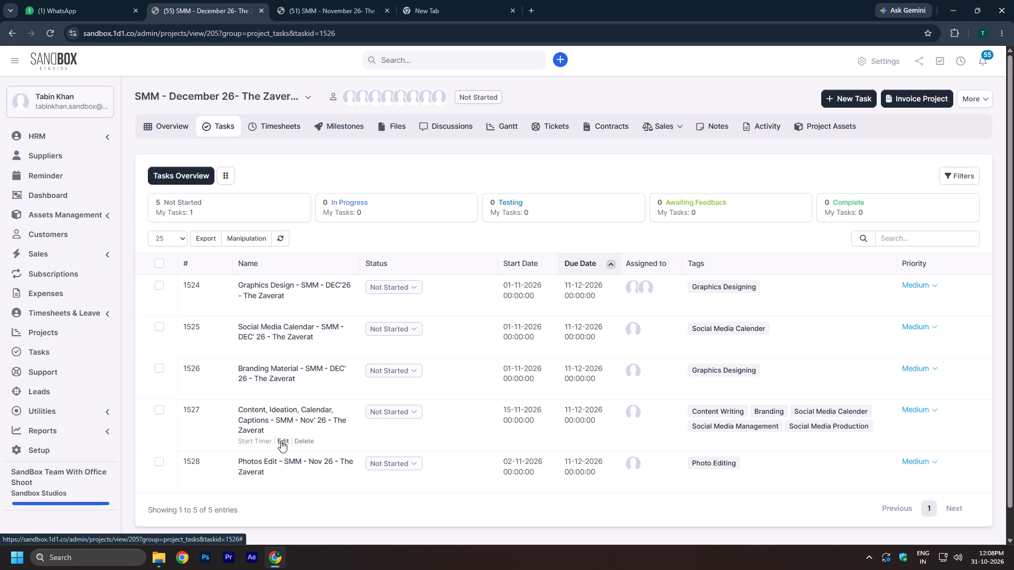
Rename the content task as Content, Ideation, Calendar, Captions - SMM - DEC' 26 - The Zaverat, save it and close its details.
click(281, 441)
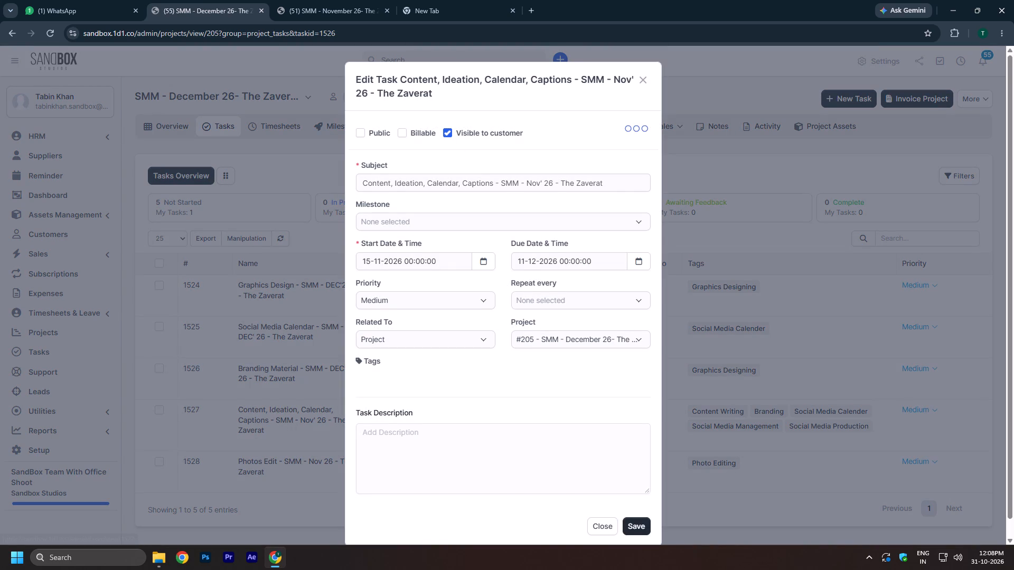
click(539, 183)
key(BackSpace)
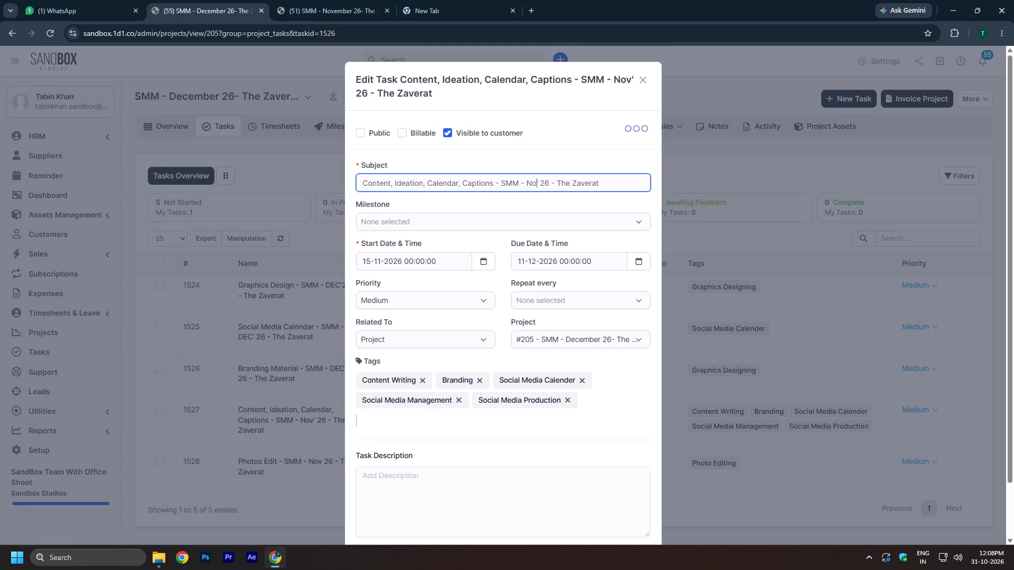
key(BackSpace)
key(BackSpace)
text(DEC)
scroll(608, 446, down, 6)
click(643, 505)
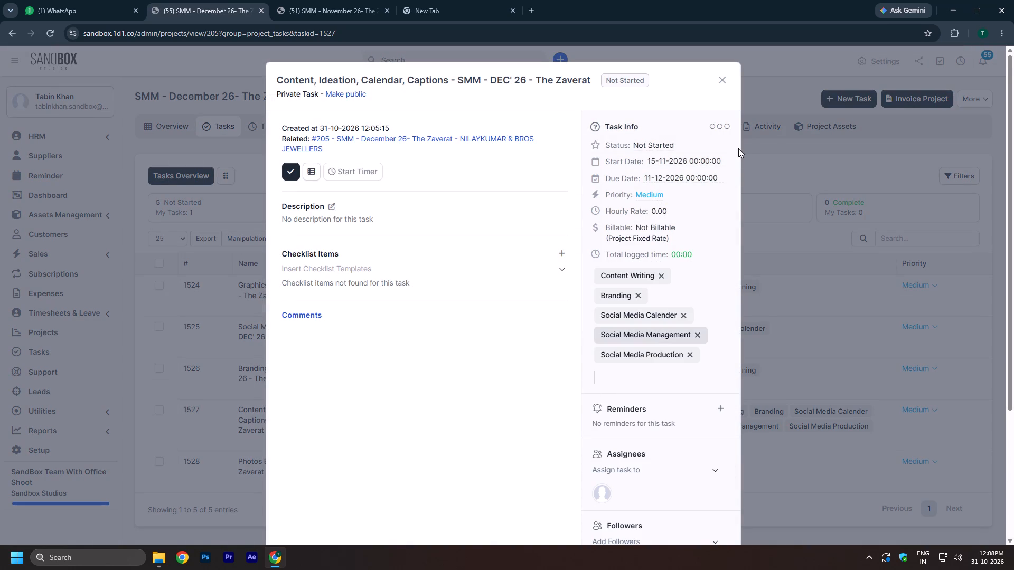
click(724, 78)
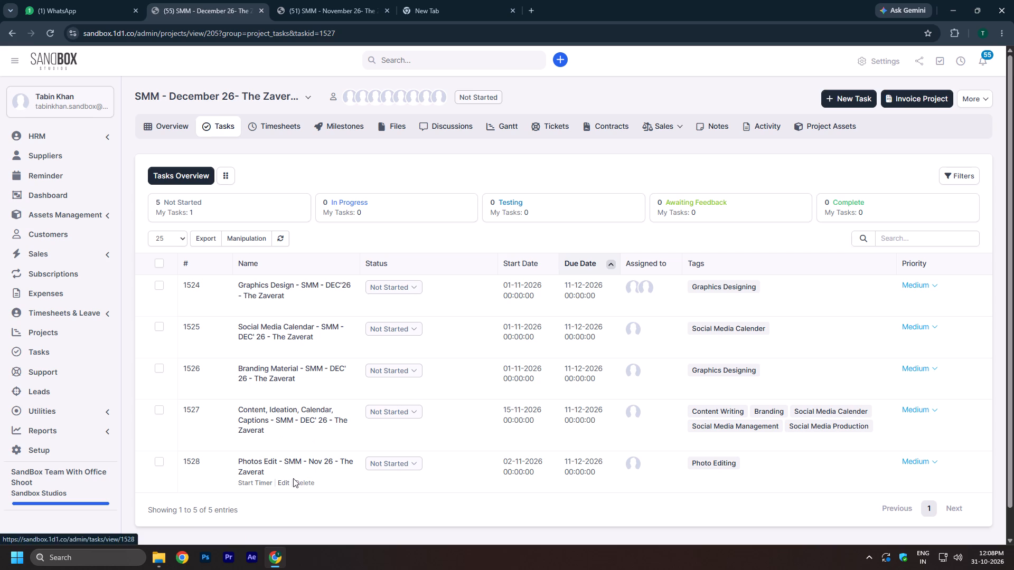
Rename the Photos Edit task as Photos Edit - SMM - DEC'26 - The Zaverat, save it and close its details.
click(287, 486)
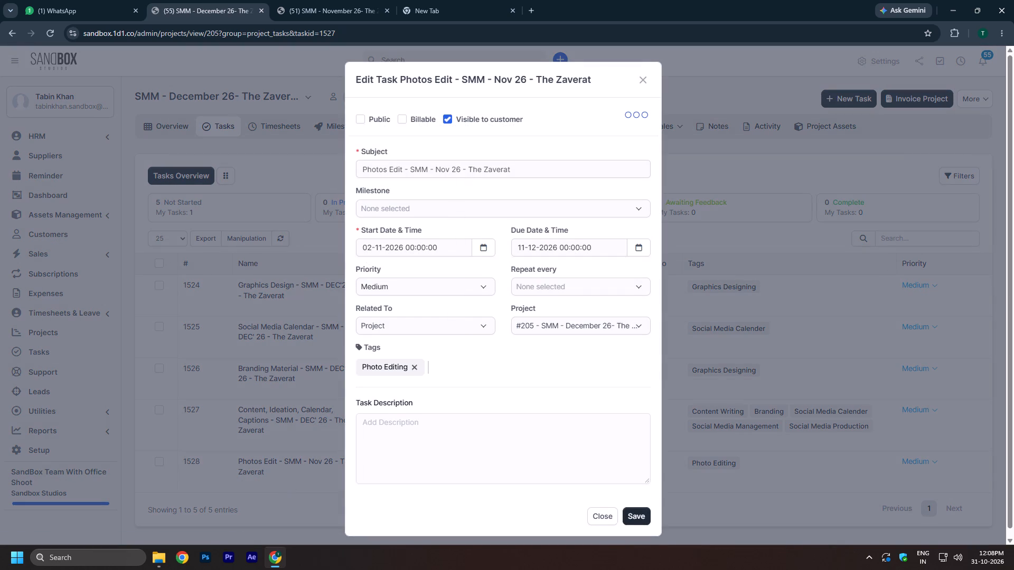
click(450, 168)
key(BackSpace)
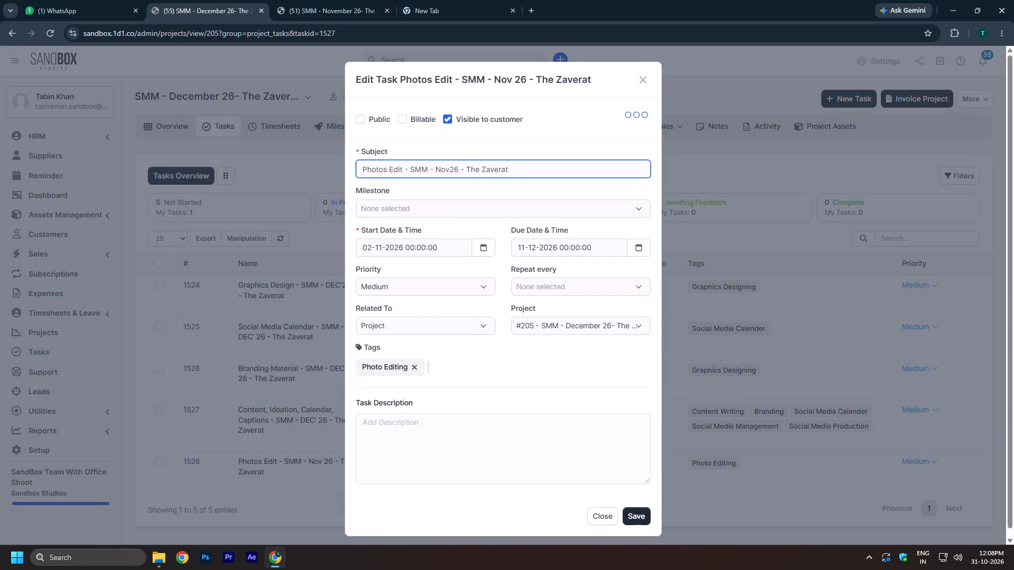
key(BackSpace)
key(BackSpace)
key(BackSpace)
text(DEC)
key(apostrophe)
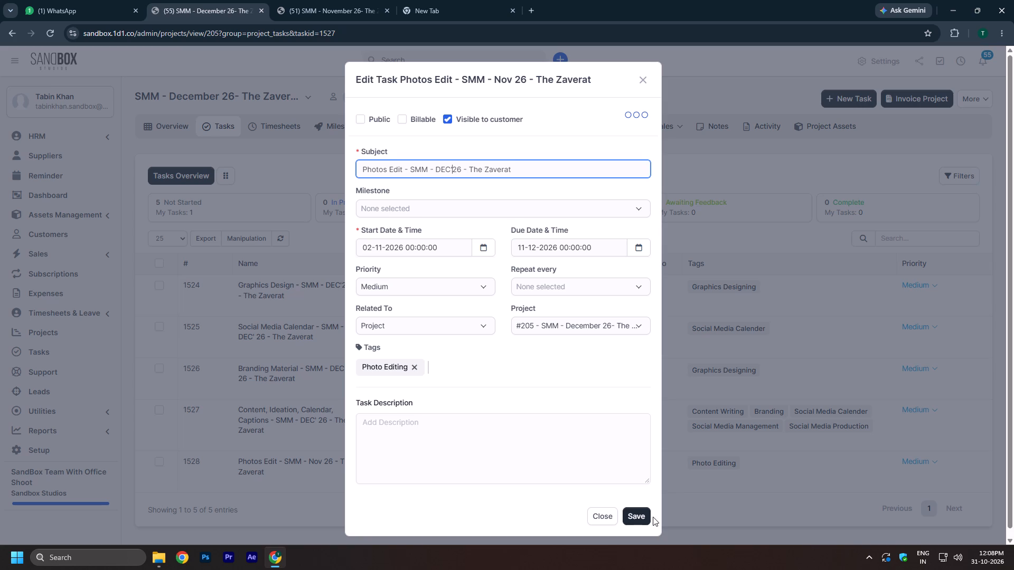
click(641, 519)
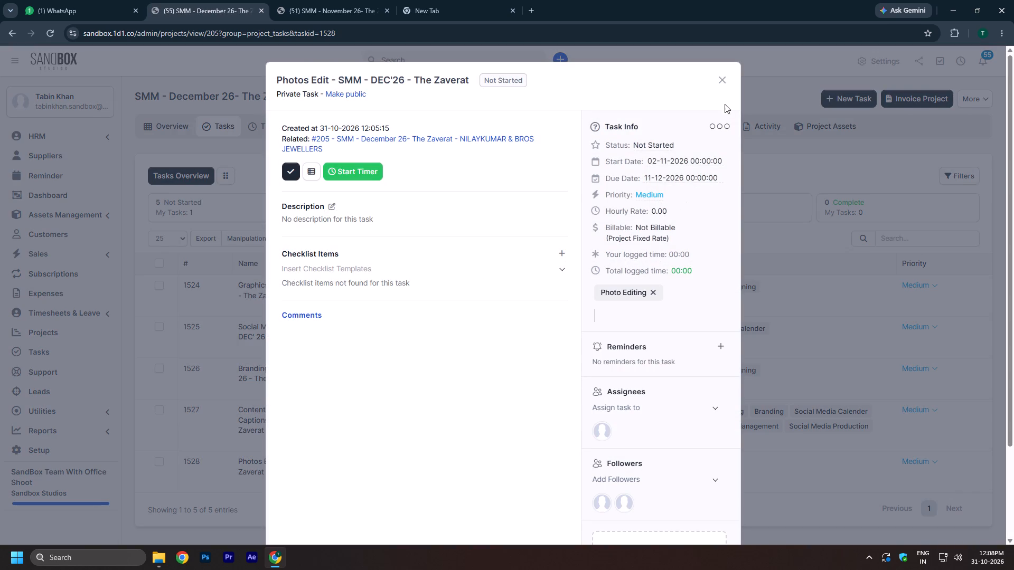
click(722, 77)
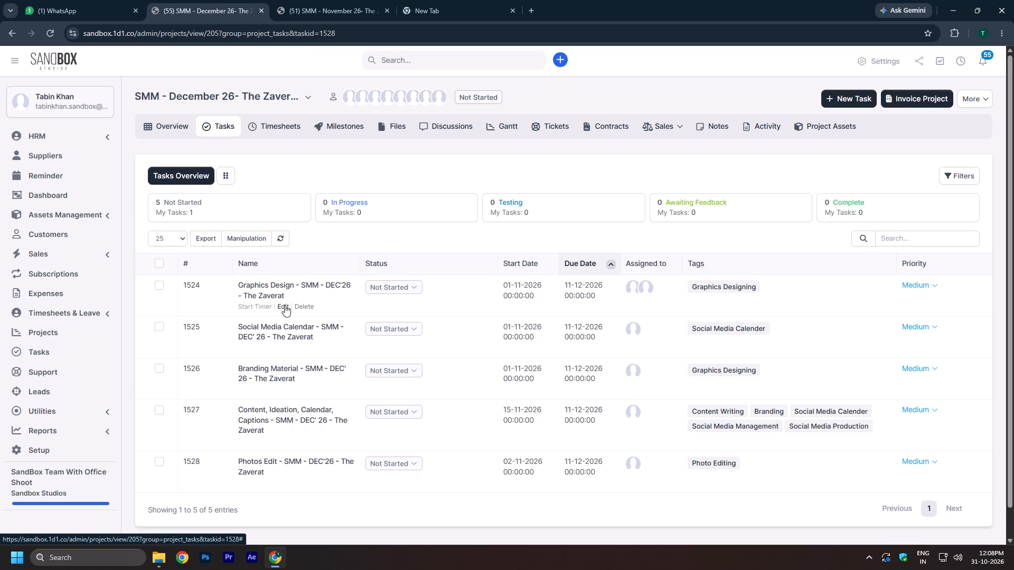
Set the Graphics Design task's due date to 30-11-2026, save it and close its details.
click(285, 305)
click(425, 244)
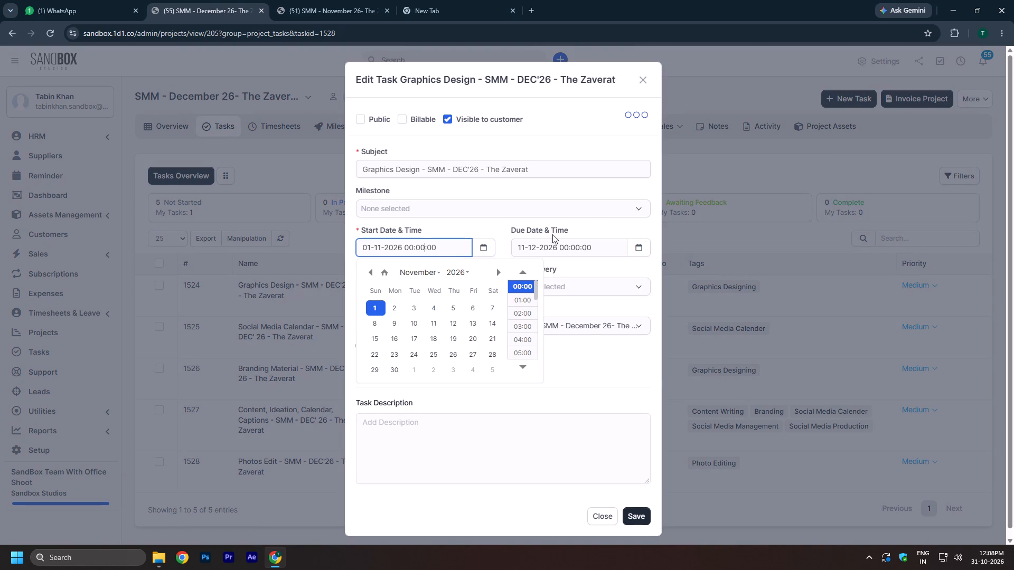
click(533, 249)
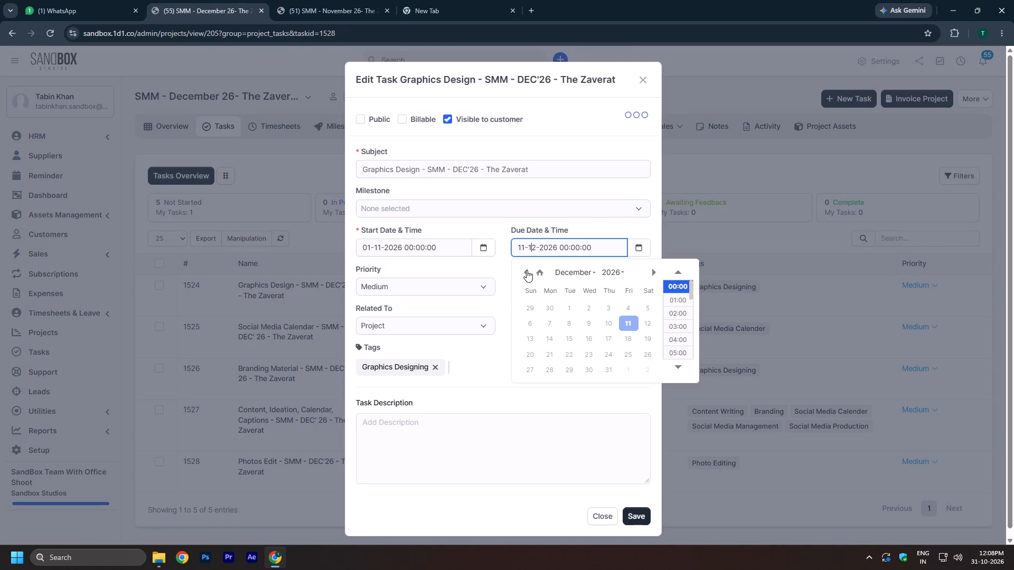
click(527, 270)
click(552, 369)
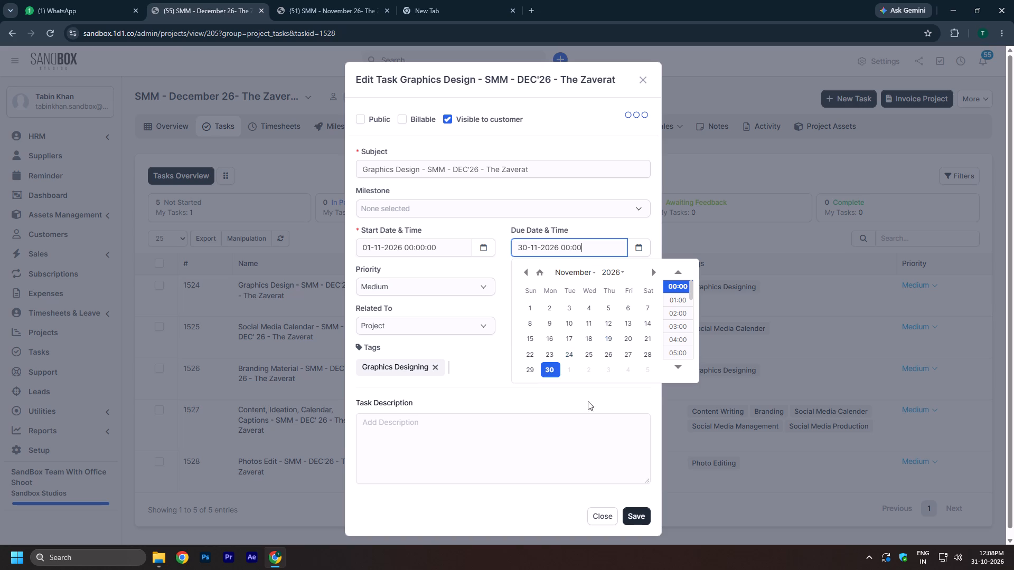
click(635, 518)
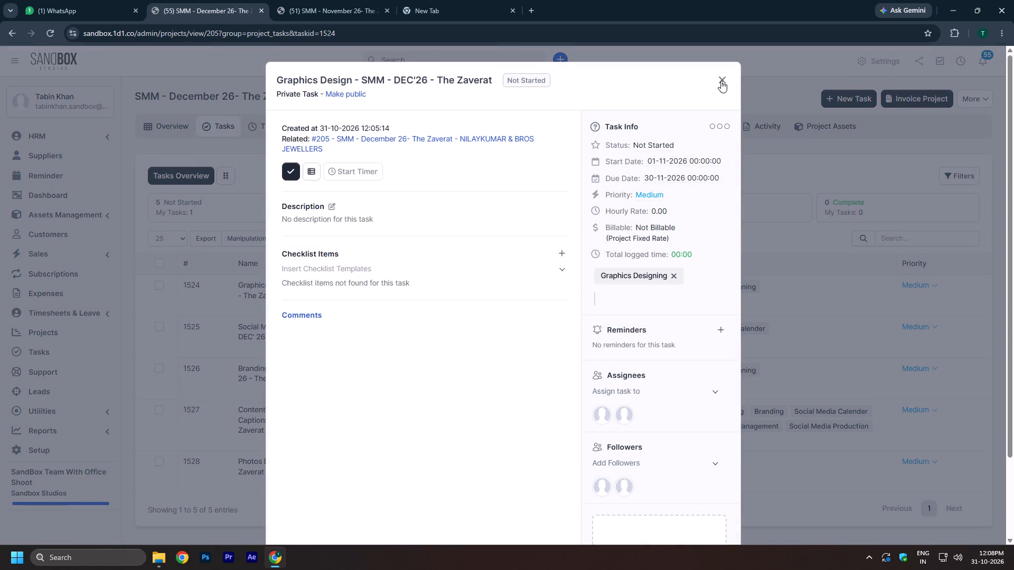
click(721, 81)
Set the Social Media Calendar task's start date to 01-11-2026 and due date to 30-11-2026, and save it.
click(286, 347)
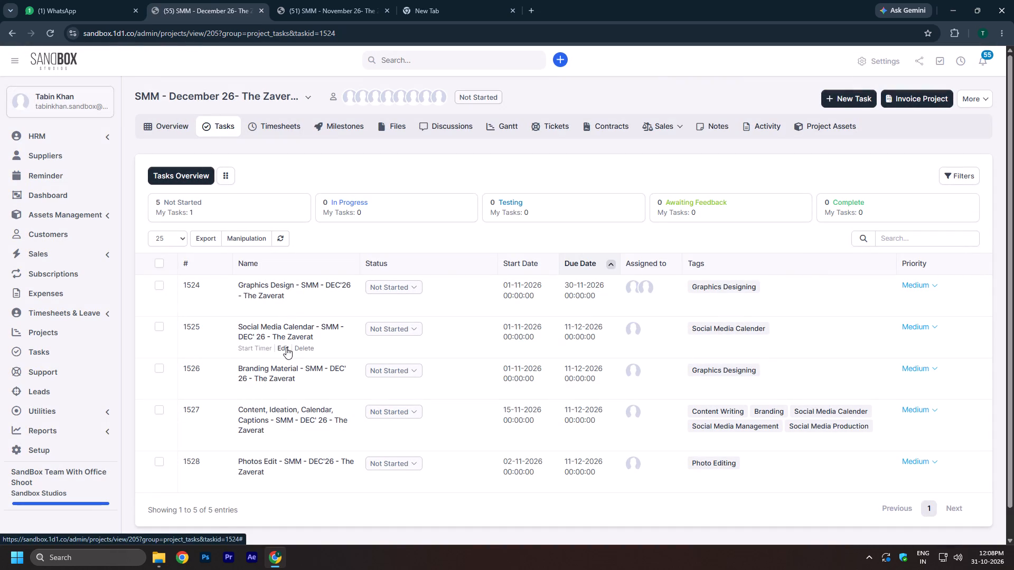
click(426, 258)
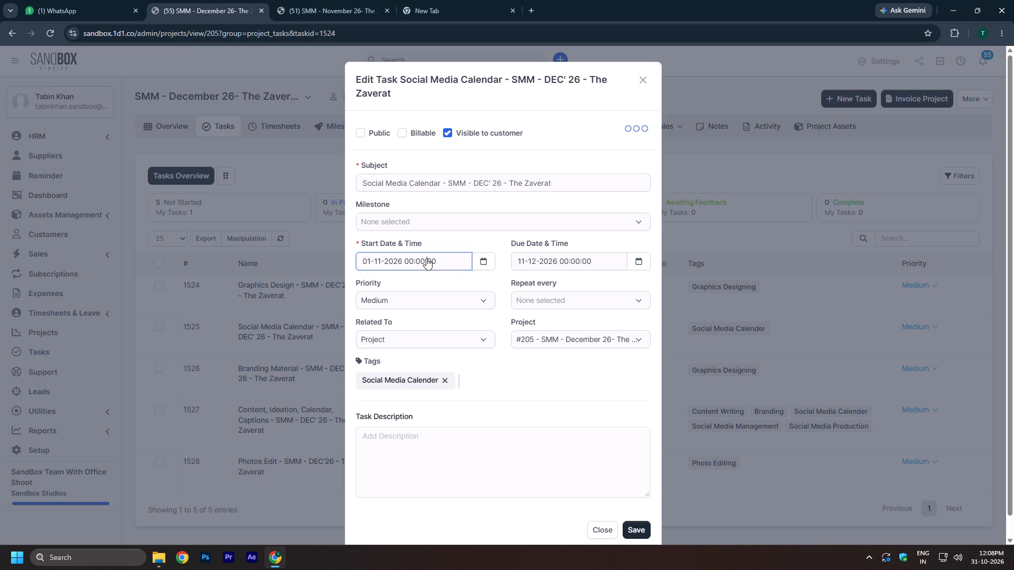
click(375, 322)
click(559, 261)
click(524, 285)
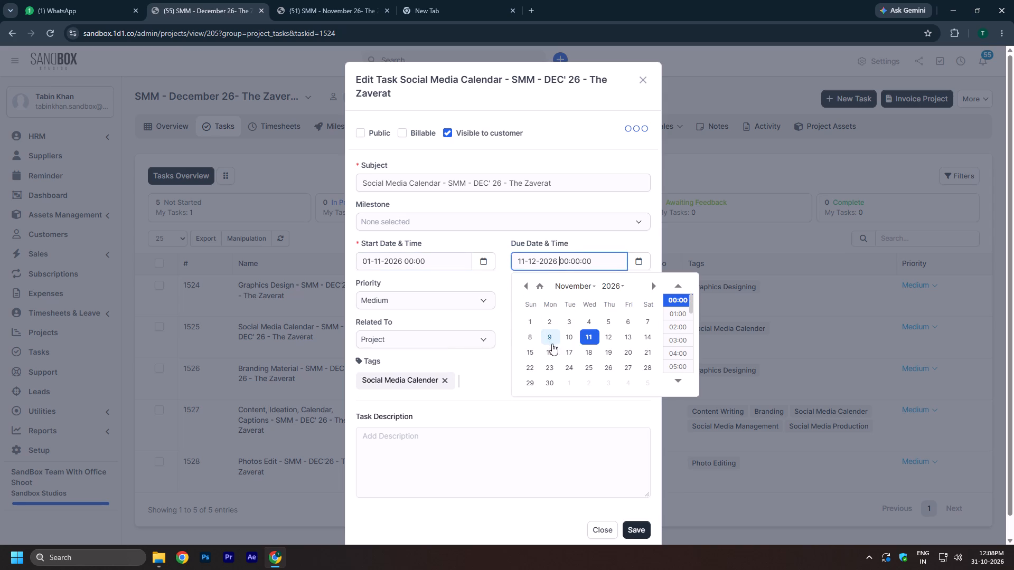
click(548, 381)
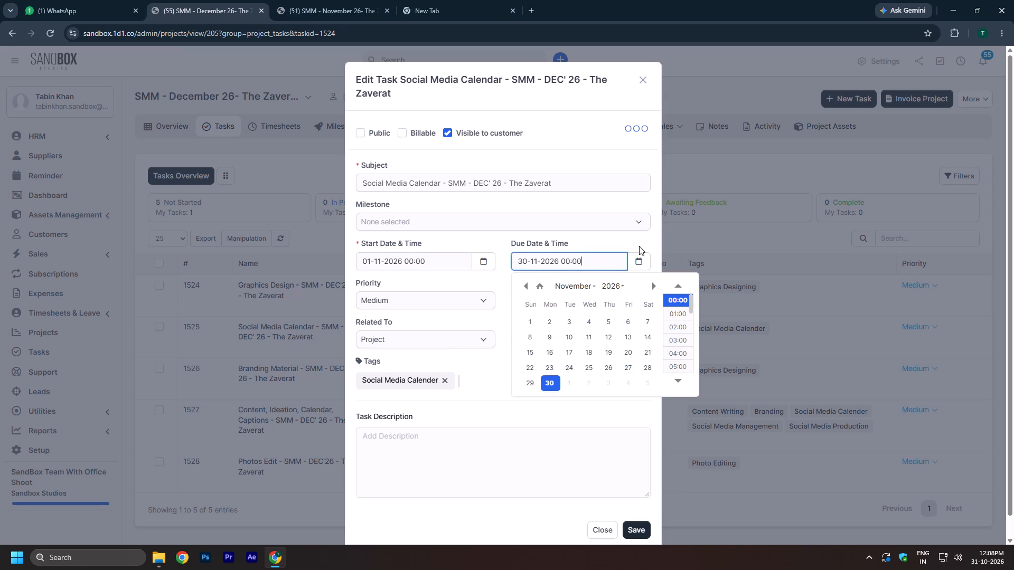
click(639, 246)
click(631, 531)
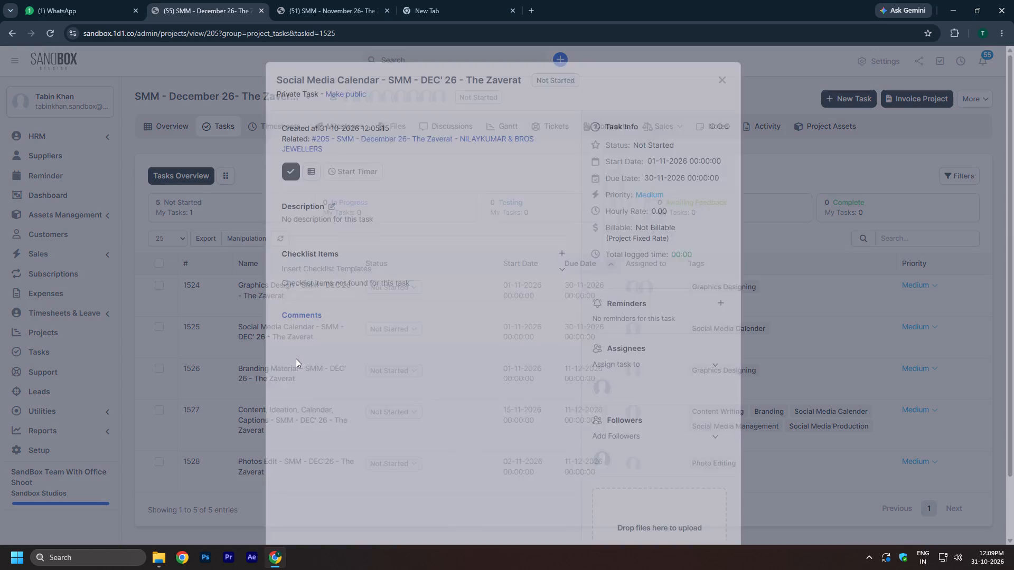
Close the Social Media Calendar task's details.
click(721, 73)
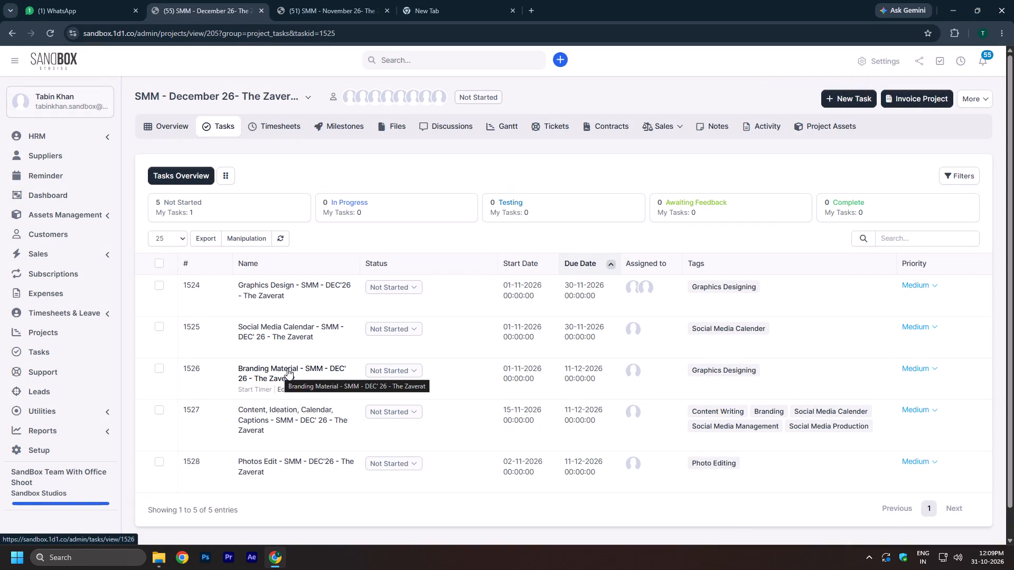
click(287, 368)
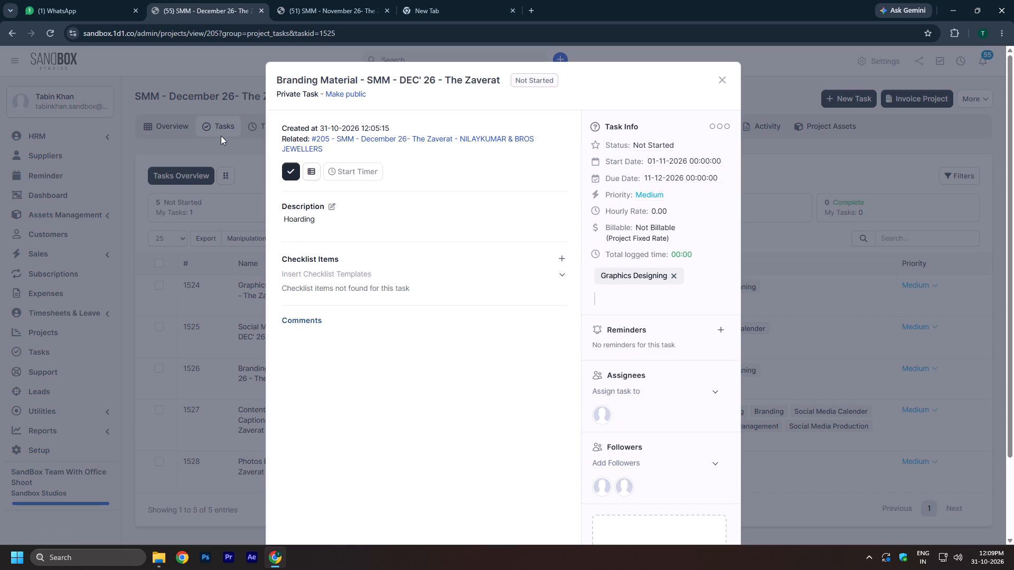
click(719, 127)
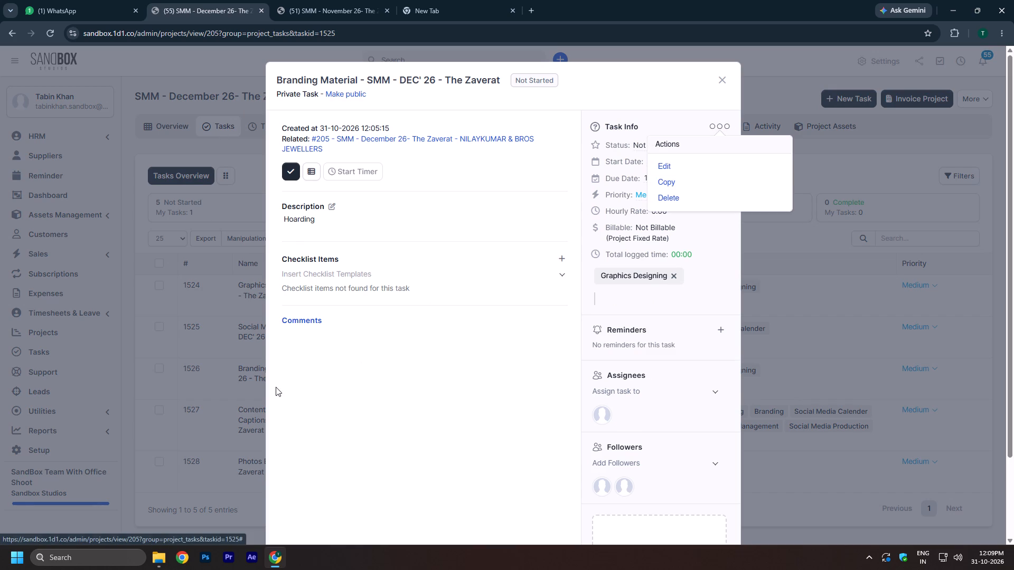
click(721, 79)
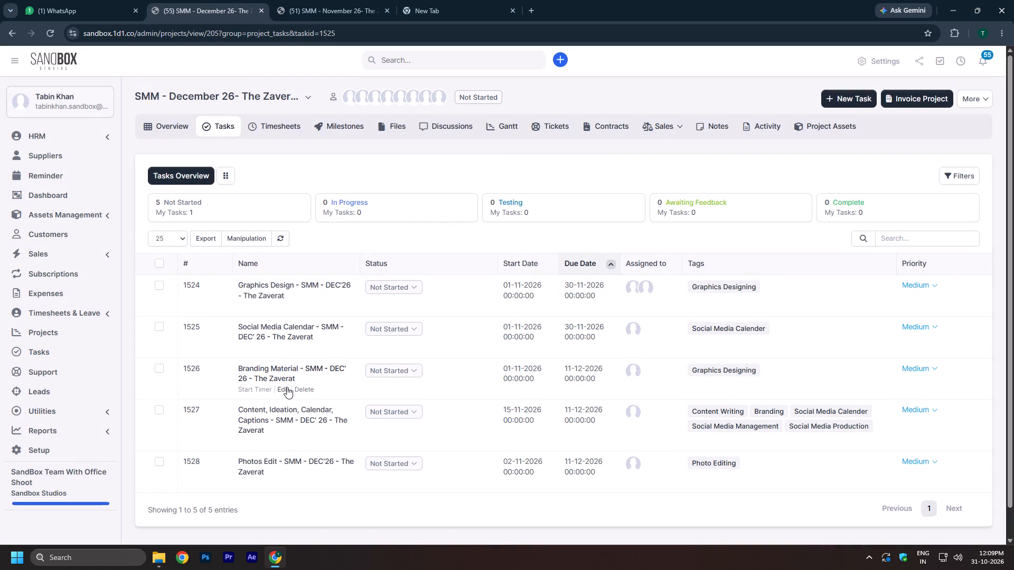
Set the Branding Material task's due date to 30-11-2026, save it and close its details.
click(285, 388)
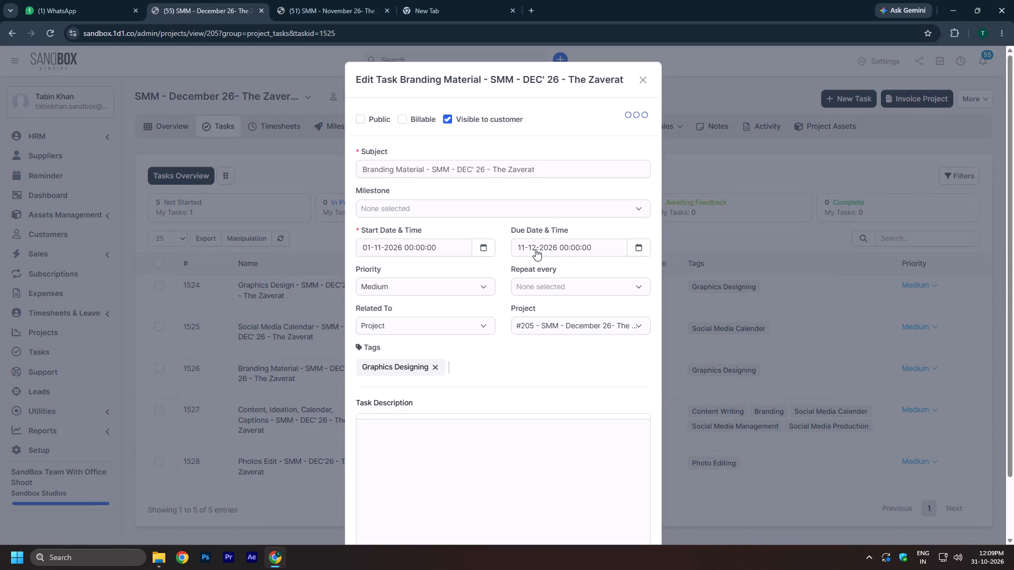
click(536, 249)
click(527, 272)
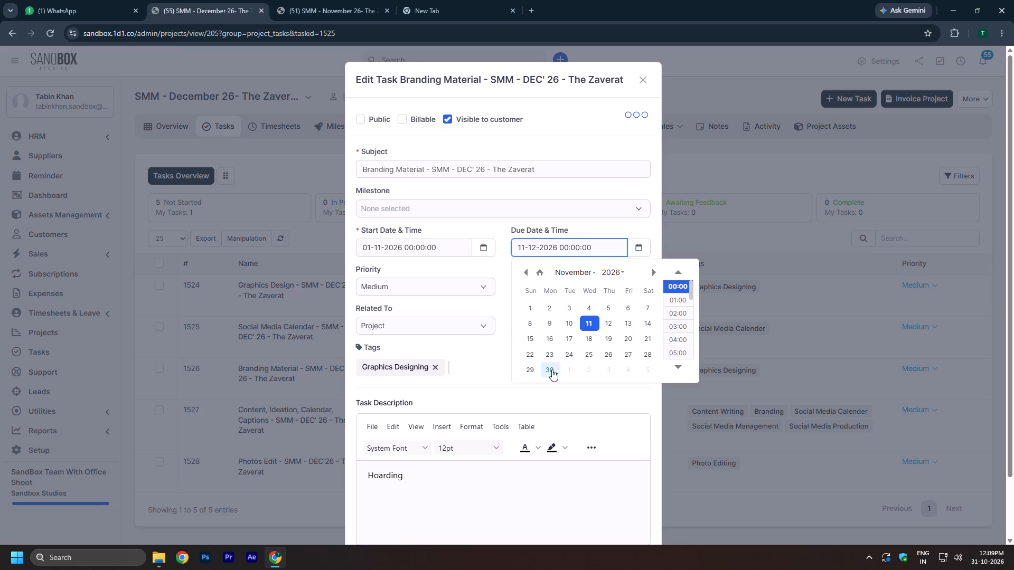
click(552, 369)
click(615, 223)
scroll(627, 493, down, 6)
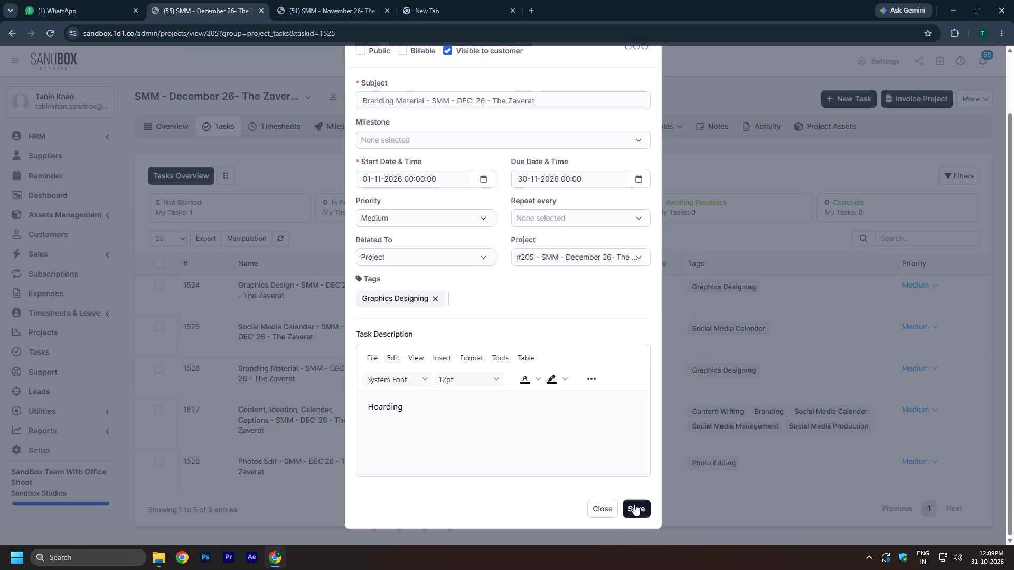
click(641, 508)
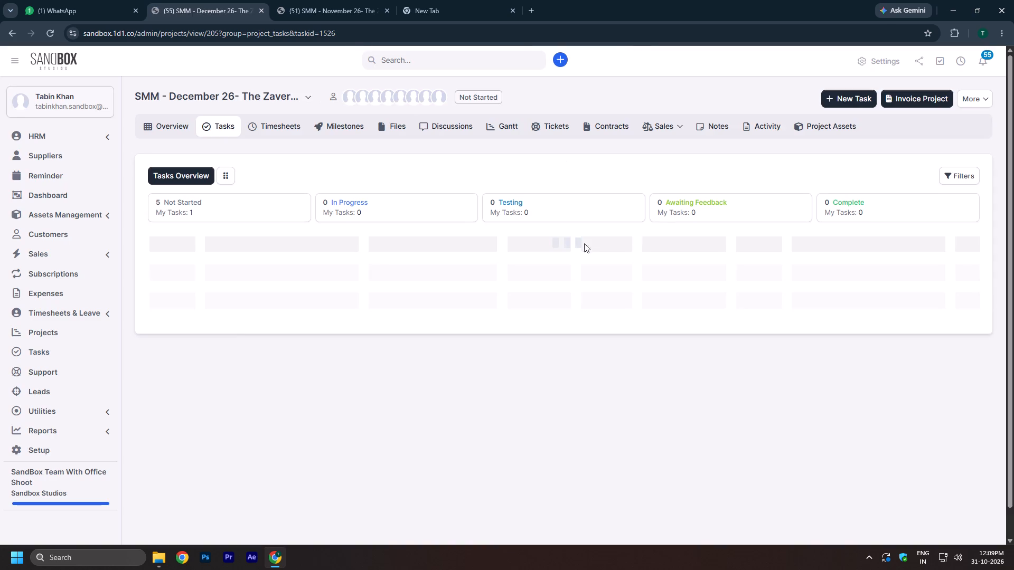
click(721, 79)
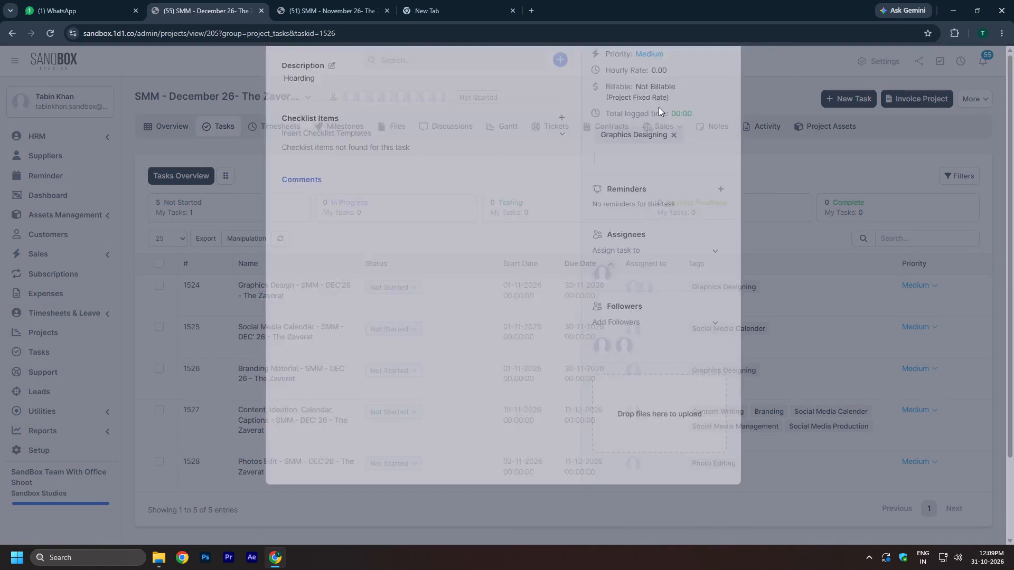
Set the Content, Ideation, Calendar, Captions task's due date to 30-11-2026, save it and close its details.
click(286, 442)
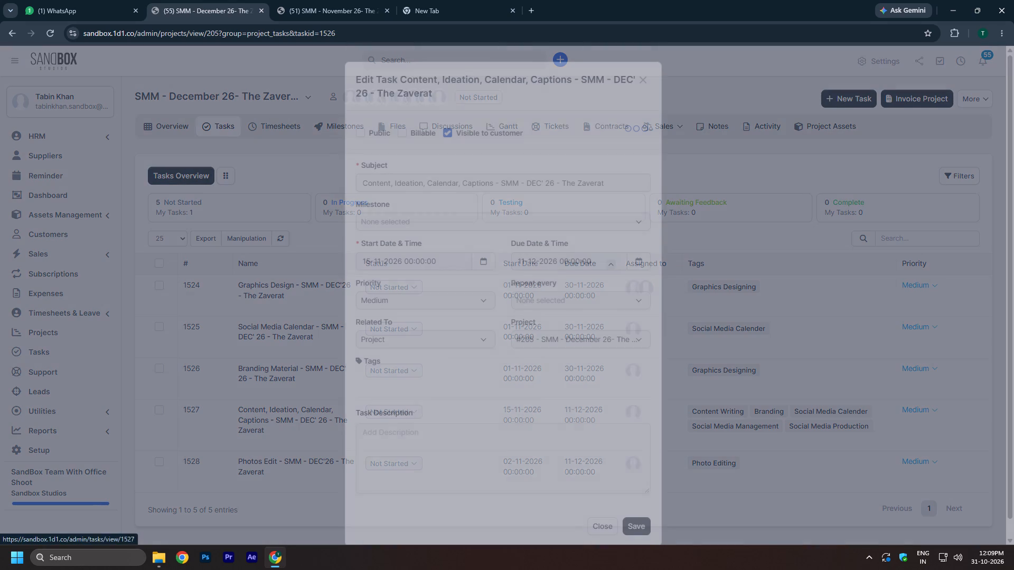
click(543, 261)
click(527, 288)
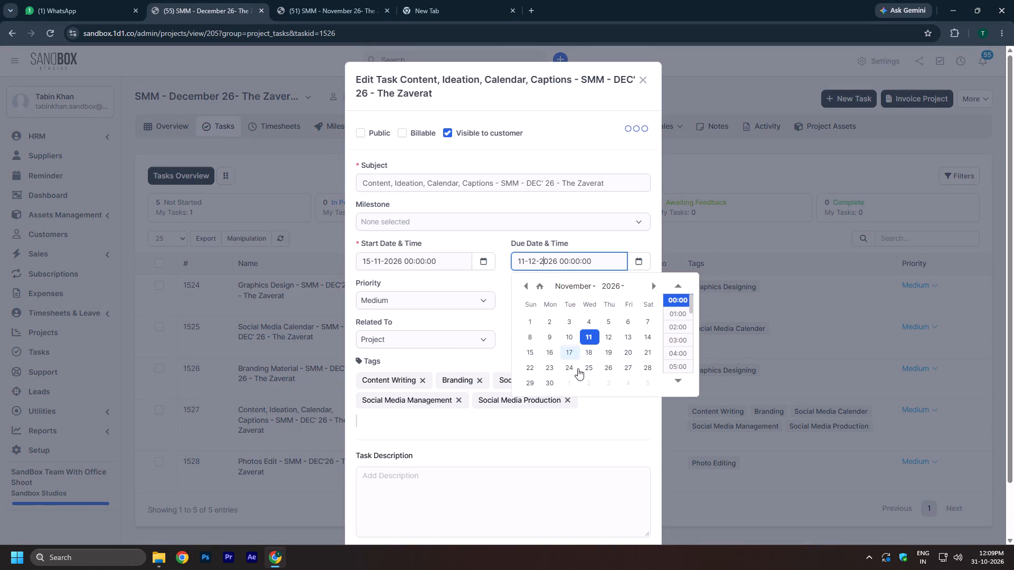
click(553, 381)
click(622, 412)
scroll(623, 412, down, 9)
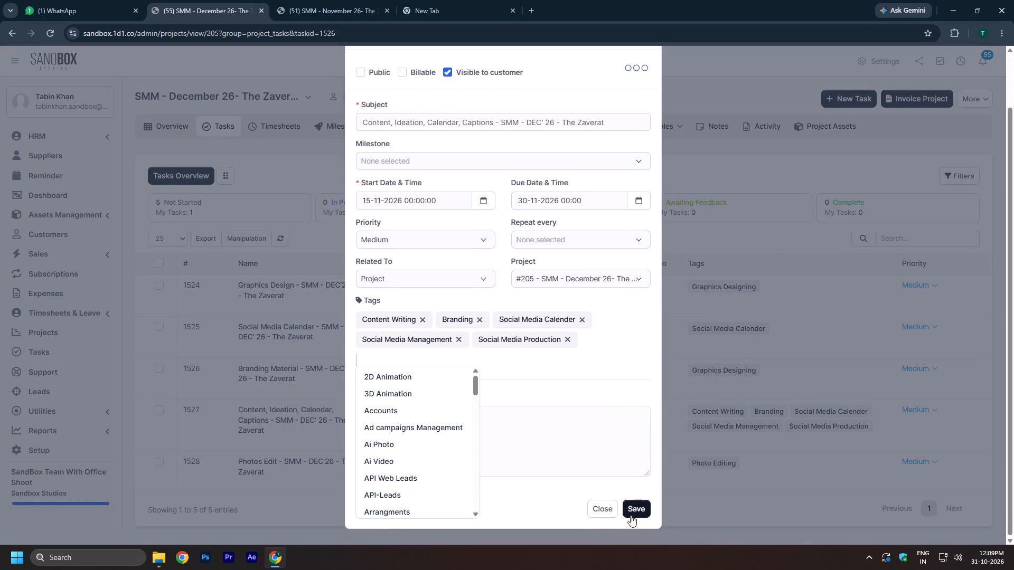
click(631, 515)
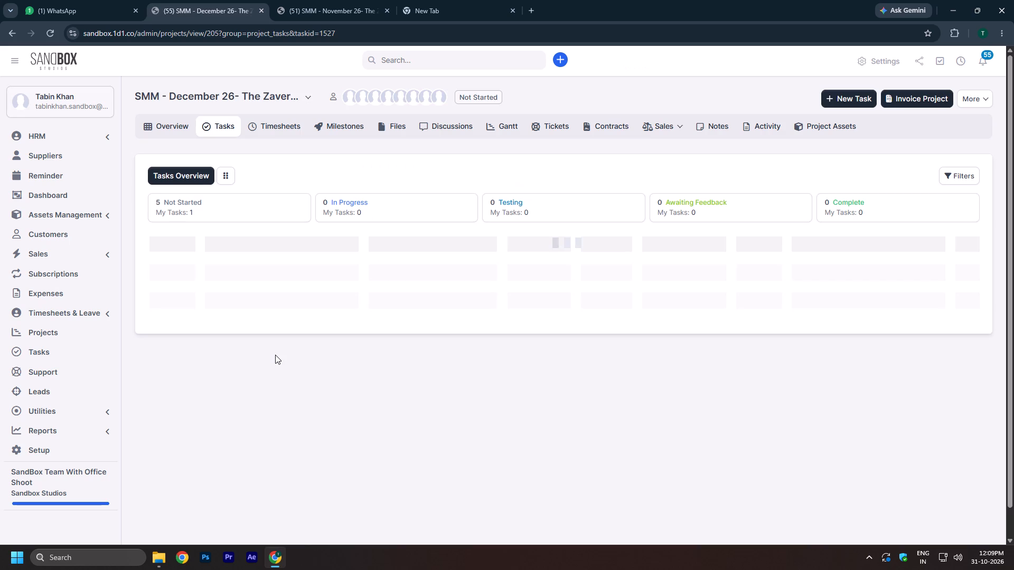
click(251, 440)
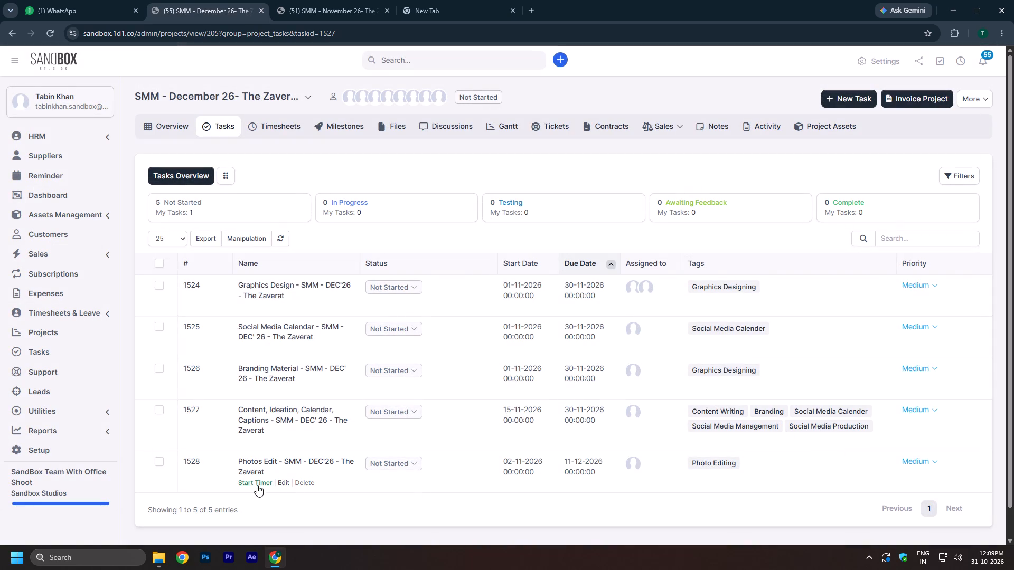
Set the Photos Edit task's due date to 30-11-2026, save it and close its details.
click(285, 481)
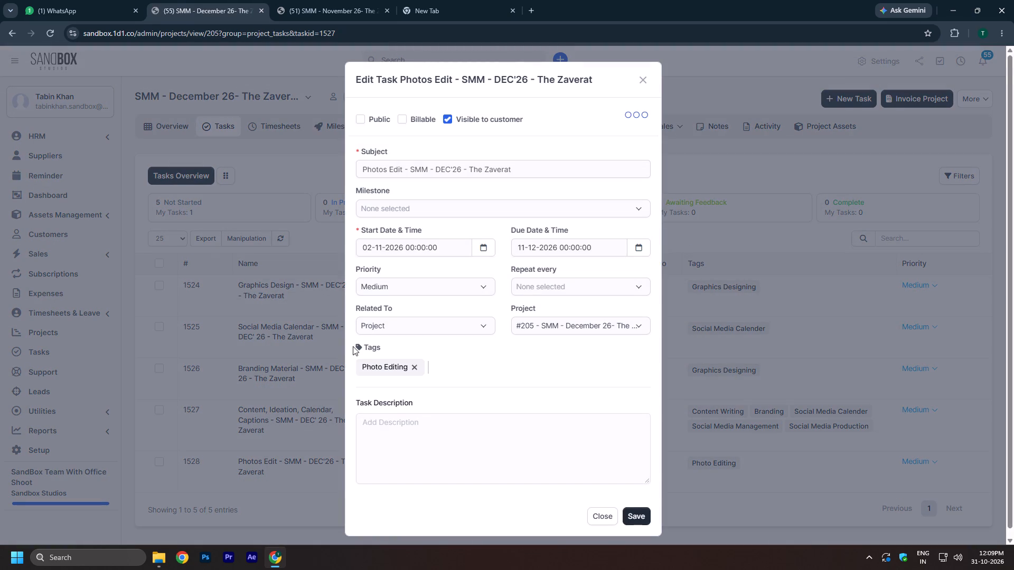
click(548, 249)
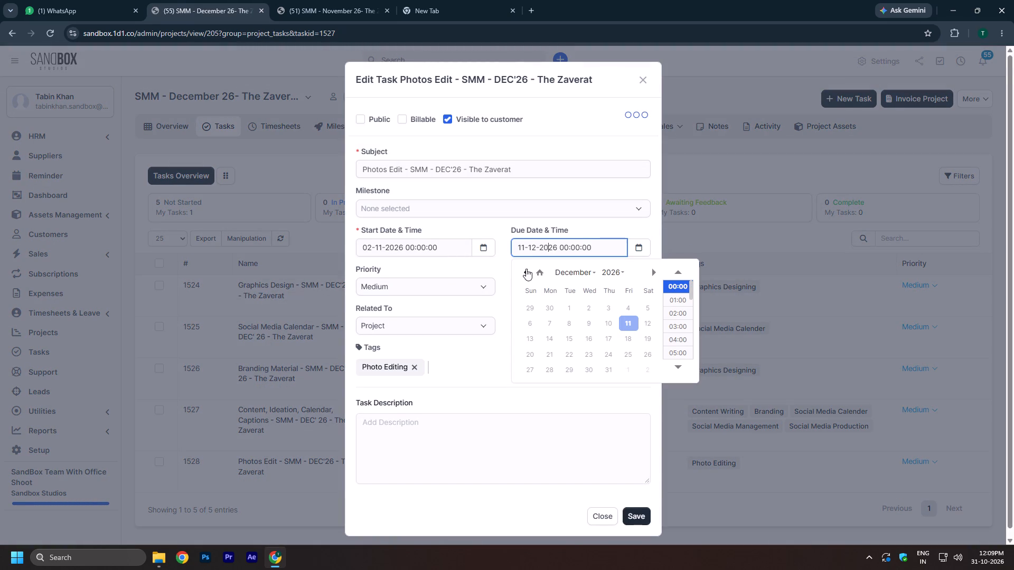
click(526, 269)
click(548, 370)
click(637, 518)
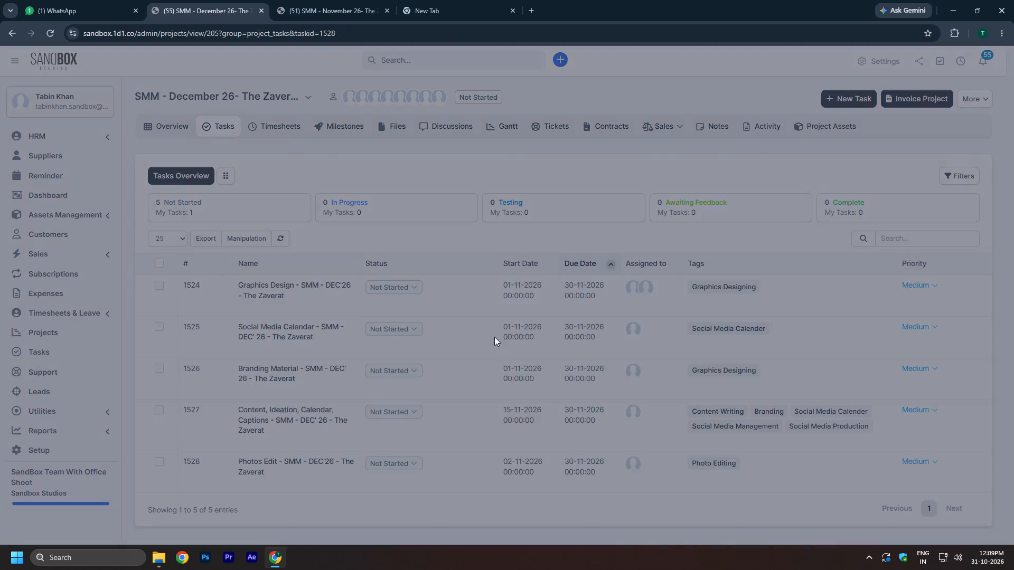
click(238, 199)
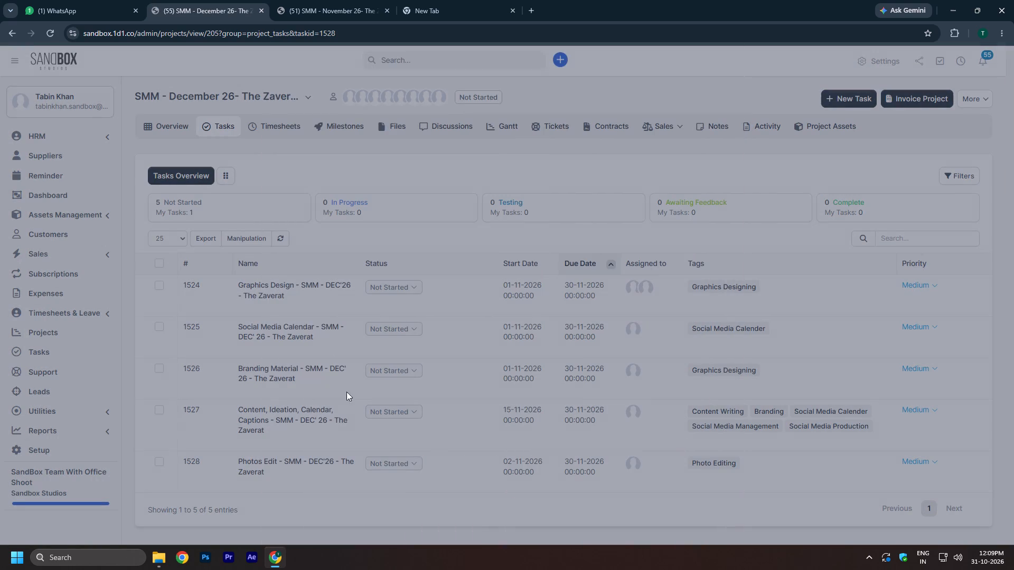
In the browser tab holding the November project, search the CRM for nilay and open the NILAYKUMAR & BROS JEWELLERS customer profile.
scroll(381, 433, down, 5)
click(346, 6)
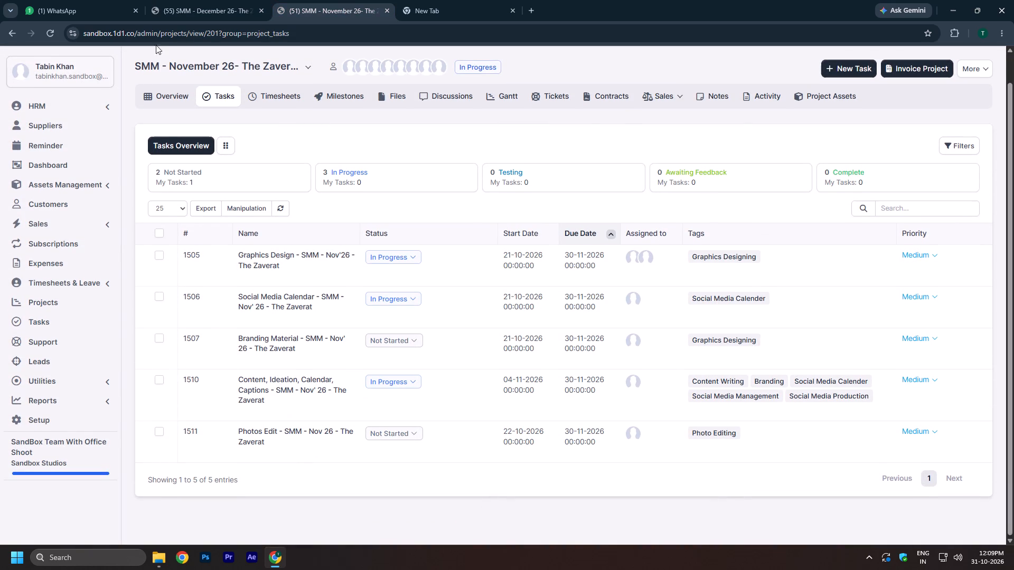
click(17, 28)
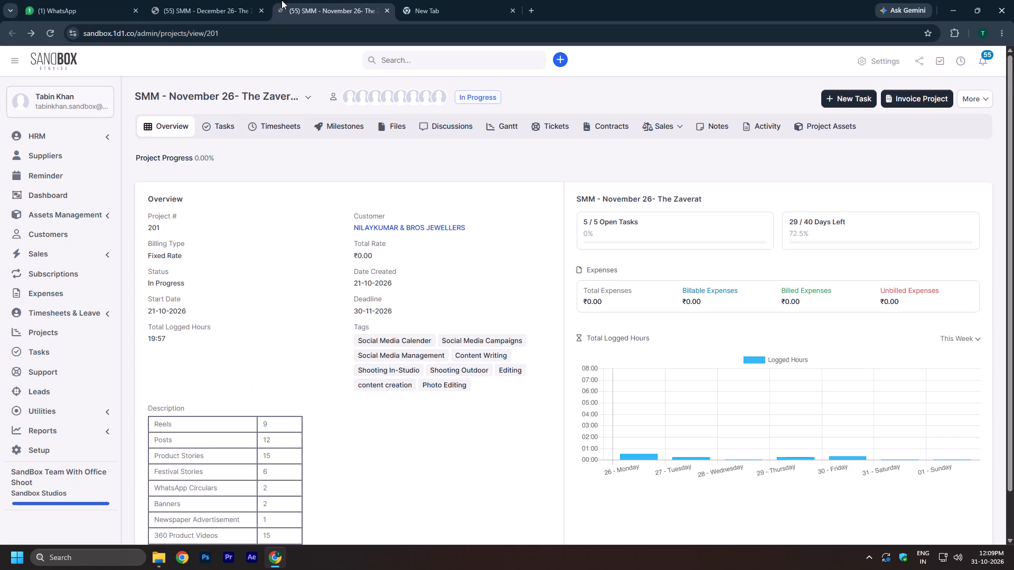
click(418, 63)
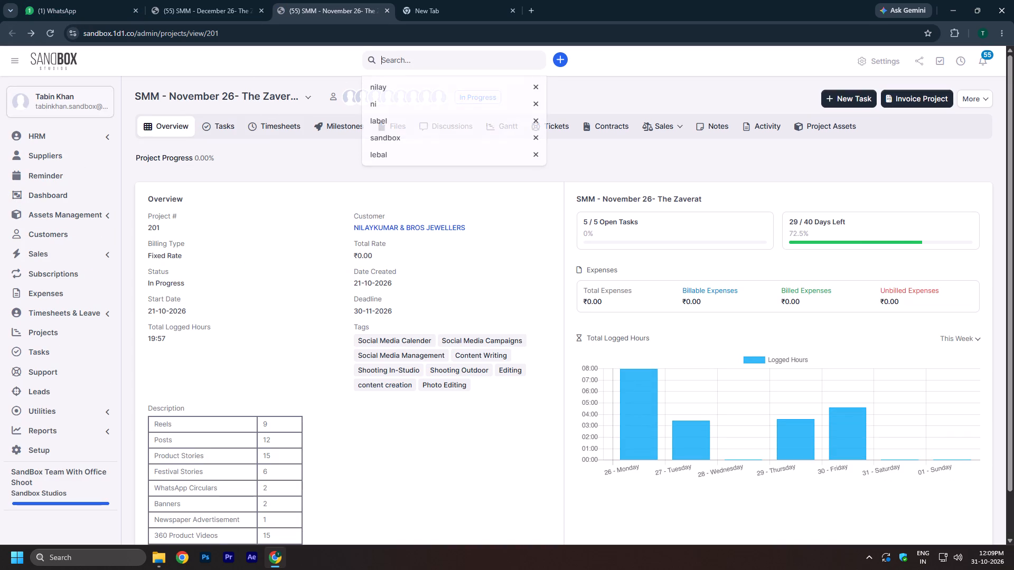
text(nilay)
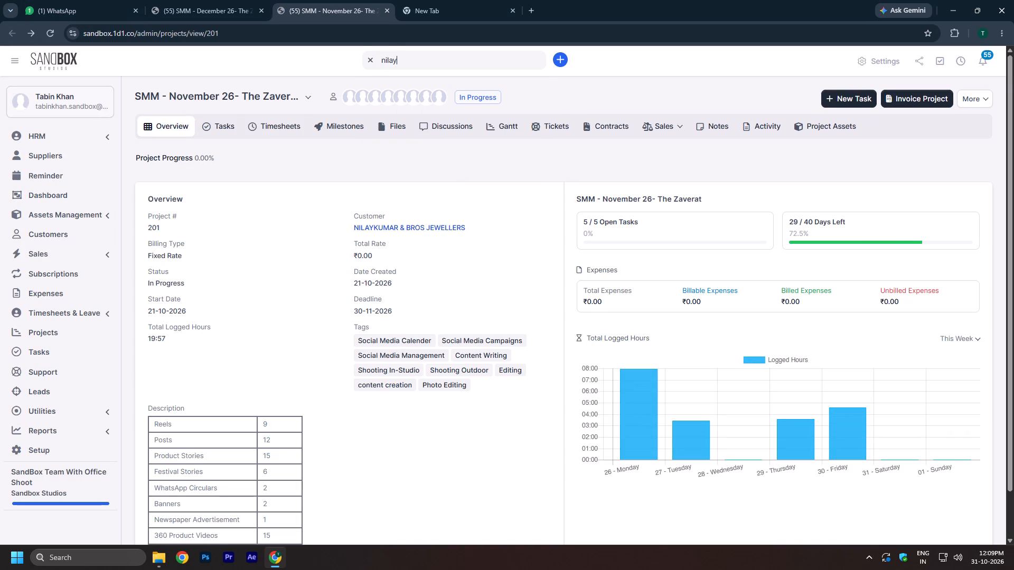
click(411, 109)
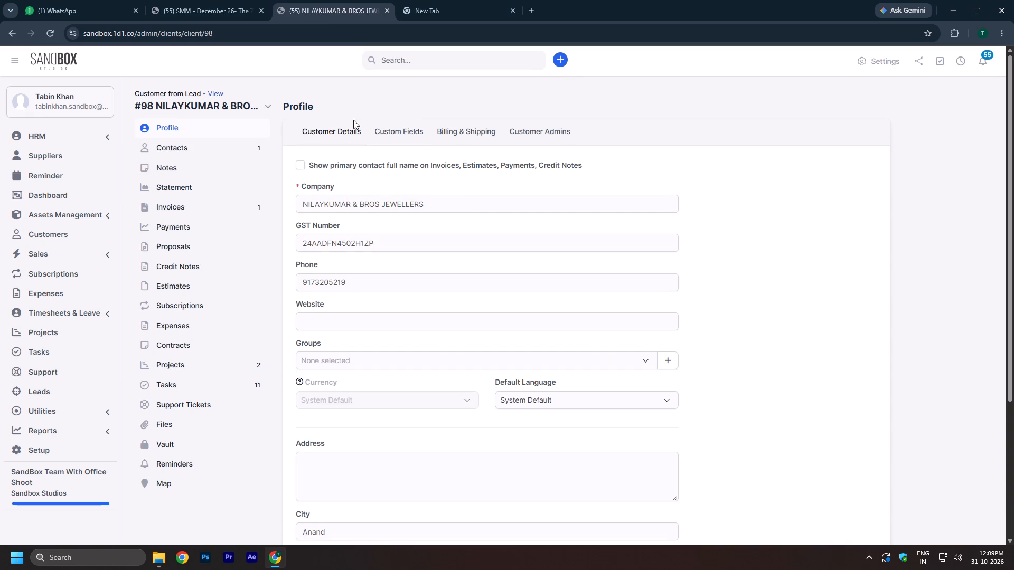
Open the SMM October 26- The Zaverat project from the customer's projects and show its tasks.
click(194, 358)
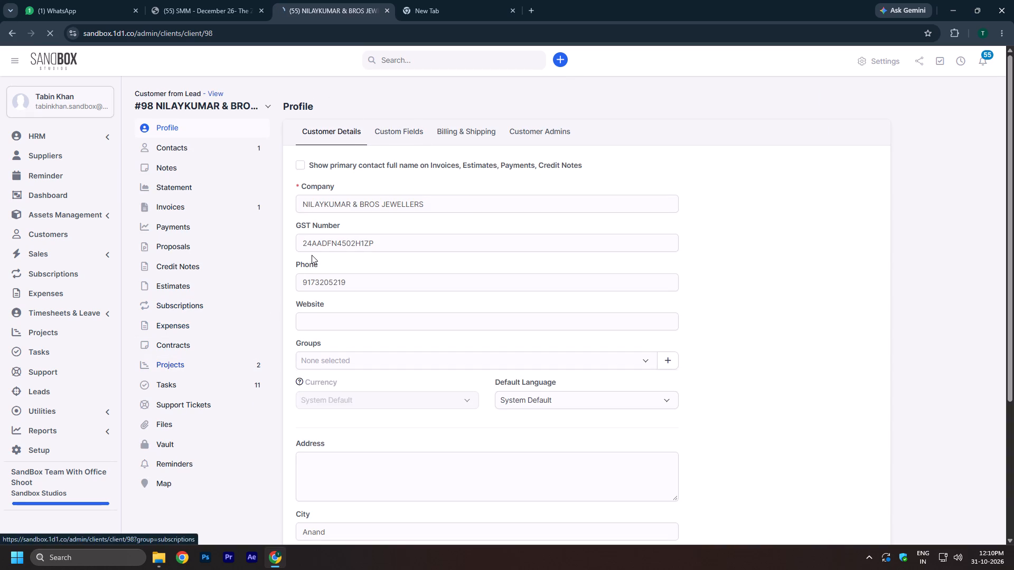
scroll(393, 349, down, 7)
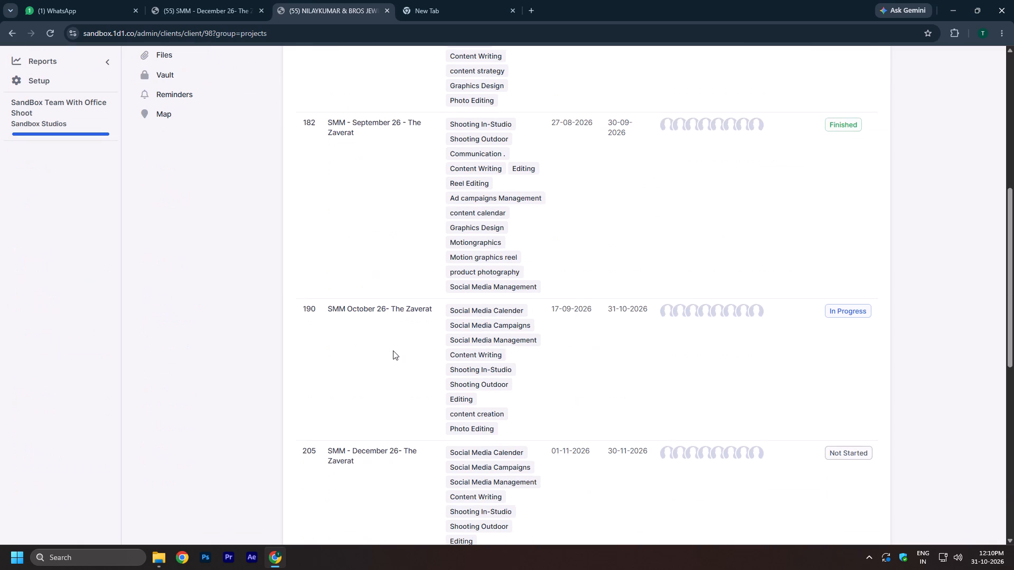
click(376, 310)
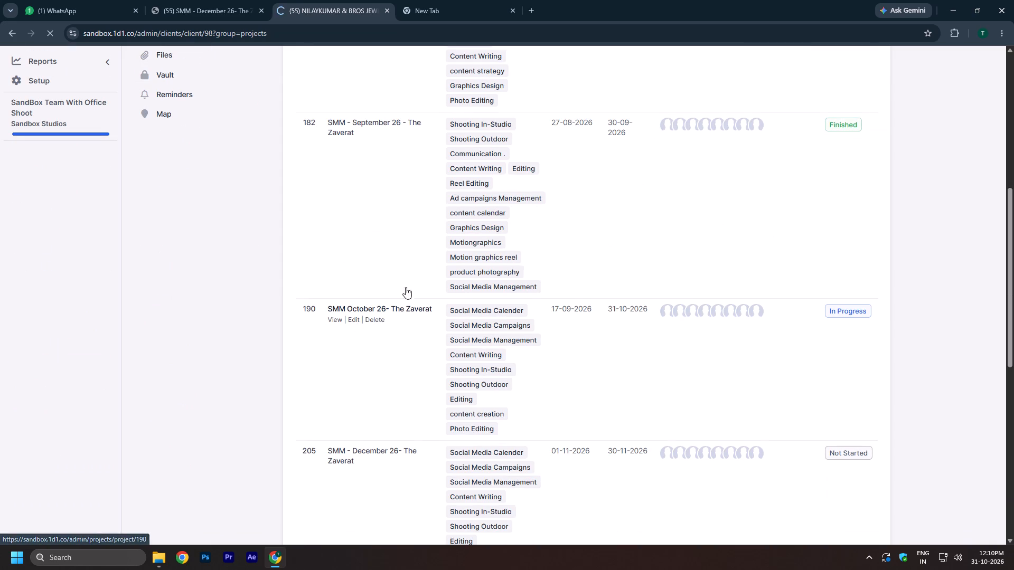
click(221, 121)
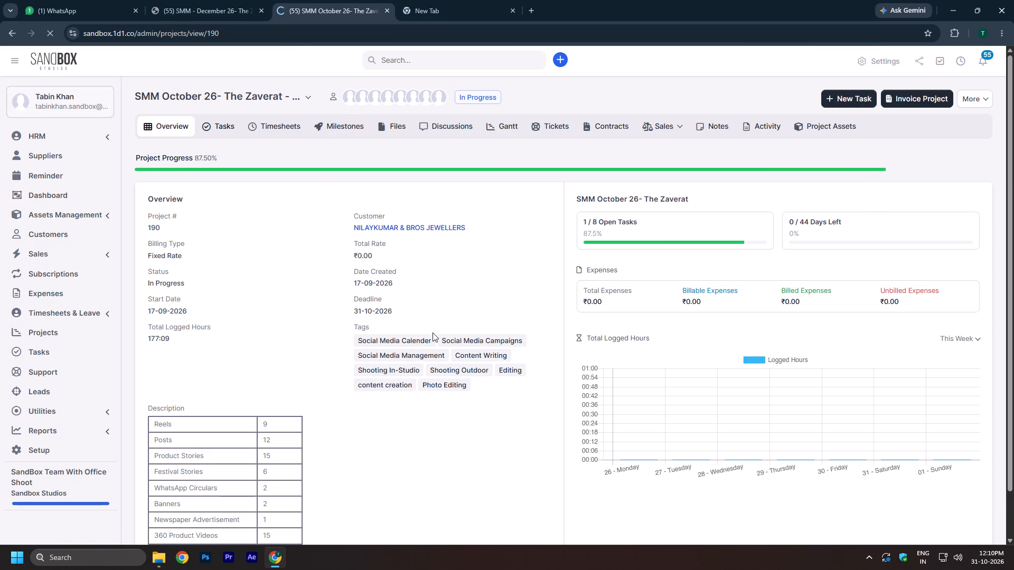
Open the Green/Red Reels task, copy "SMM - October 26 - The Zaverat" from its title, and close its details.
scroll(361, 319, down, 3)
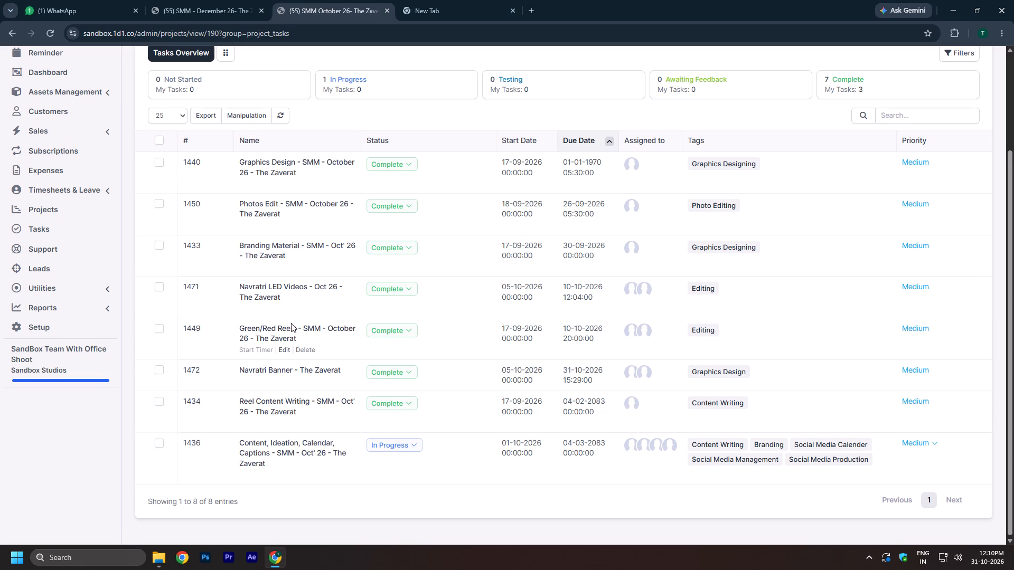
click(303, 329)
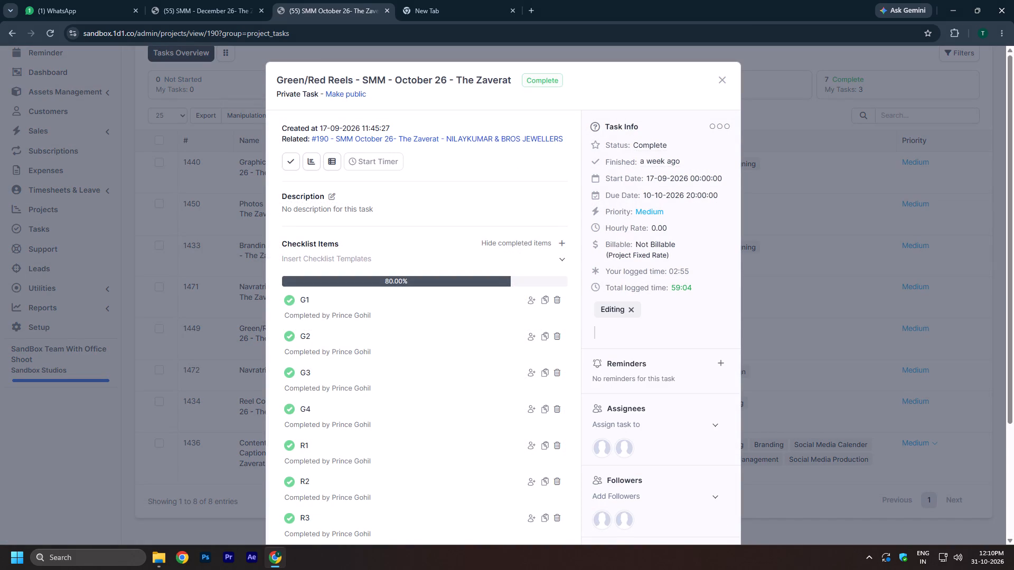
drag(363, 82, 574, 66)
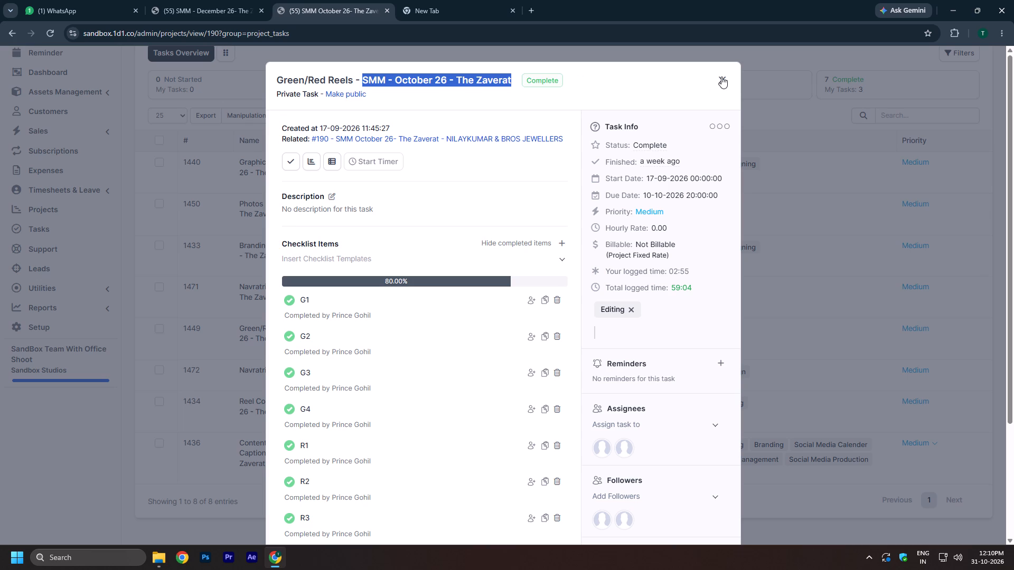
key(ctrl+c)
key(ctrl+c)
key(ctrl+c)
key(ctrl+c)
key(ctrl+c)
key(ctrl+c)
key(ctrl+c)
key(ctrl+c)
key(ctrl+c)
key(ctrl+c)
key(ctrl+c)
key(ctrl+c)
key(ctrl+c)
key(ctrl+c)
key(ctrl+c)
key(ctrl+c)
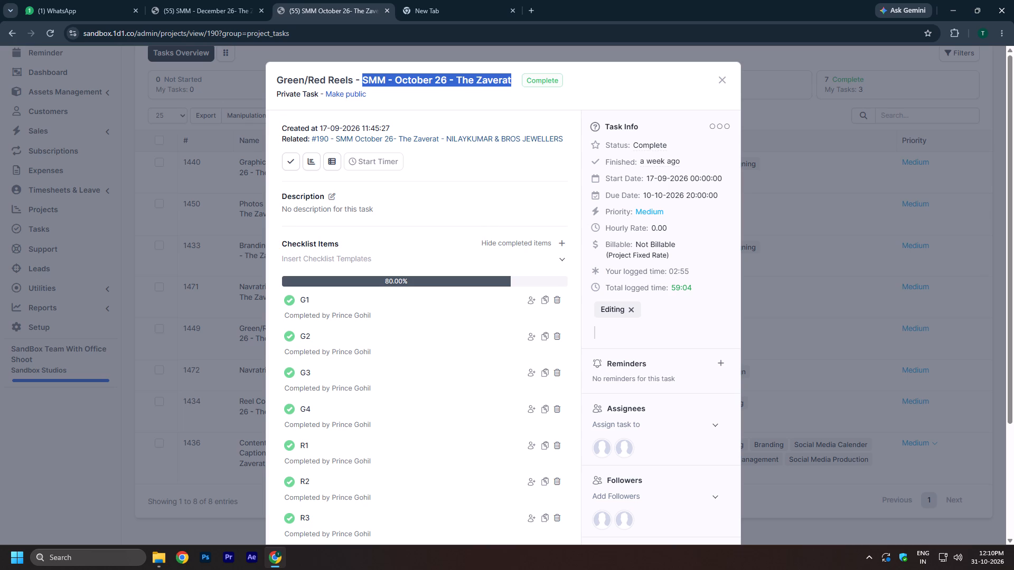
key(ctrl+c)
key(ctrl+c)
key(ctrl+c)
key(ctrl+c)
click(723, 84)
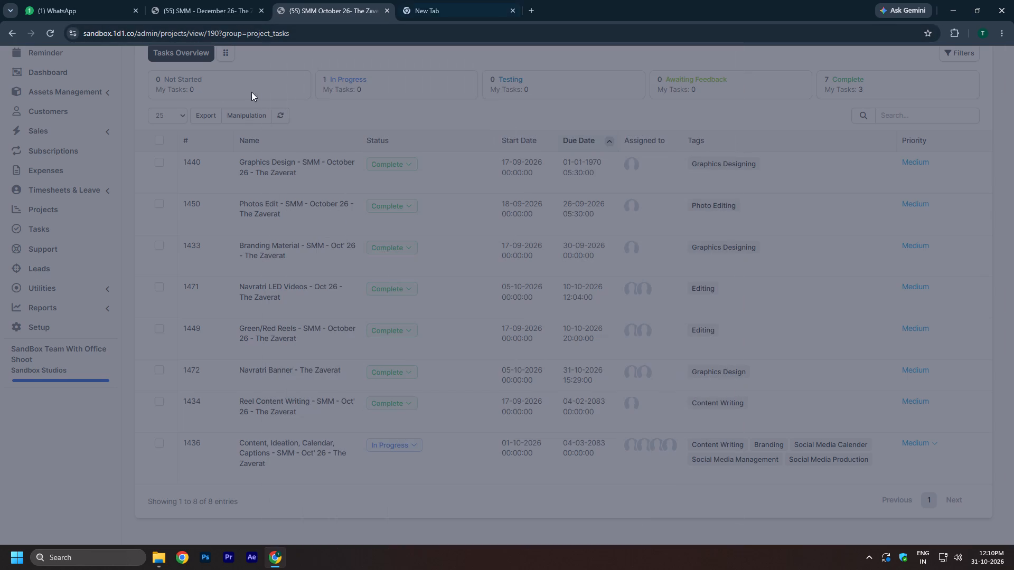
Start a new task in the December 26 project and enter the subject "SMM - DEC'26 - The Zaverat" from the copied text.
scroll(270, 195, up, 8)
scroll(320, 172, up, 3)
click(217, 0)
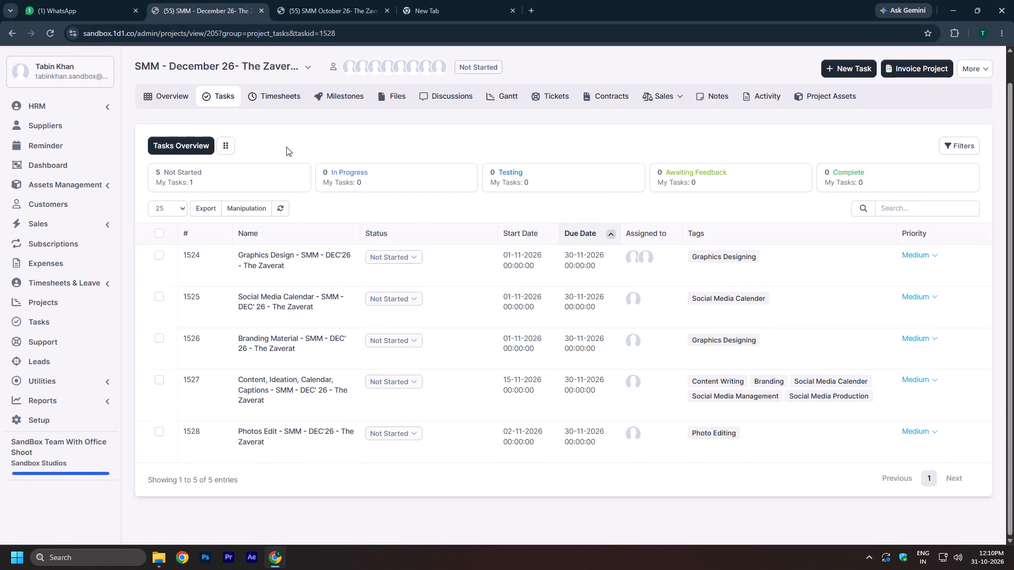
click(859, 72)
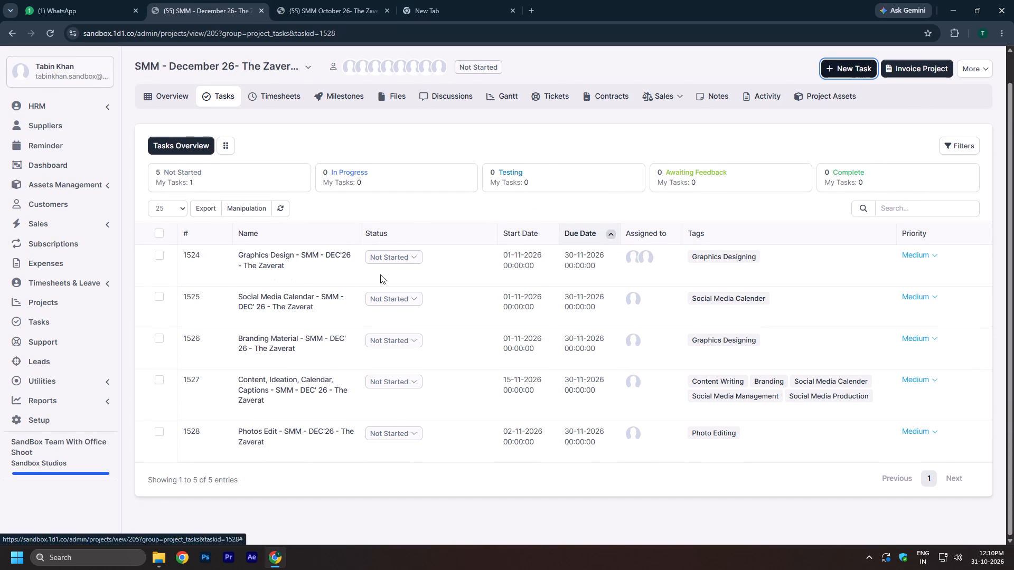
click(429, 169)
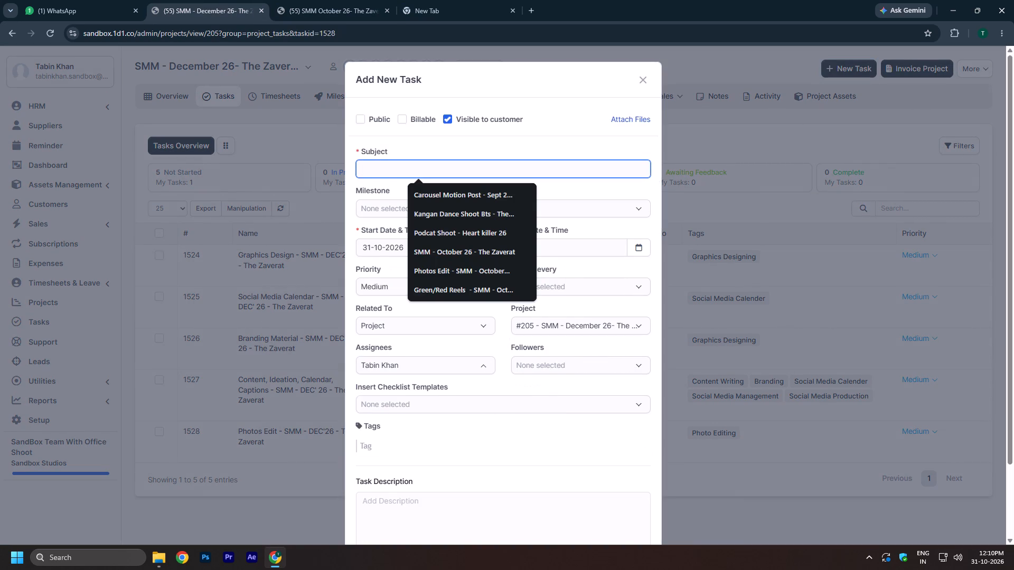
key(ctrl+v)
drag(417, 172, 390, 173)
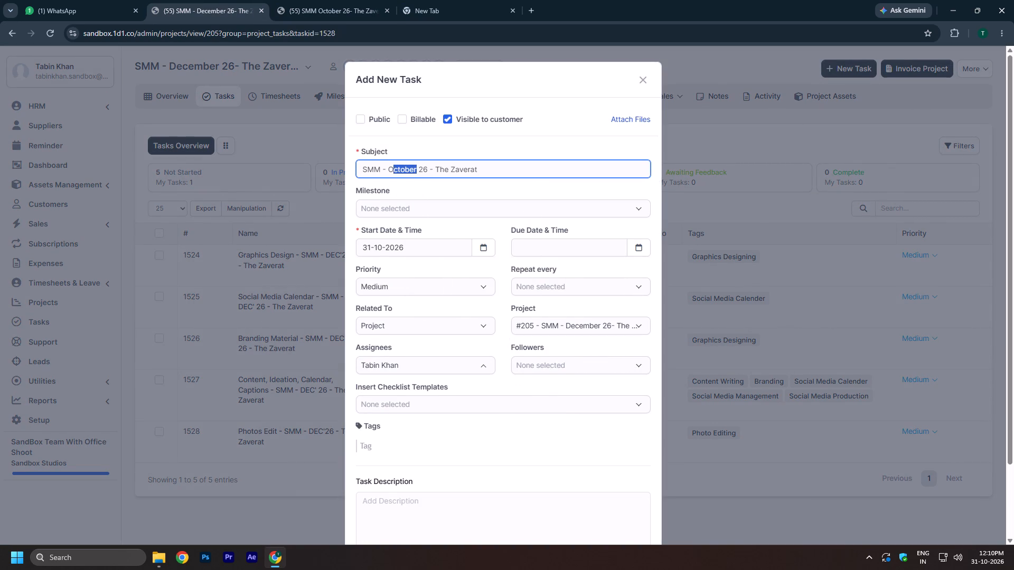
drag(390, 173, 388, 173)
text(DEC)
key(Left)
key(Right)
key(BackSpace)
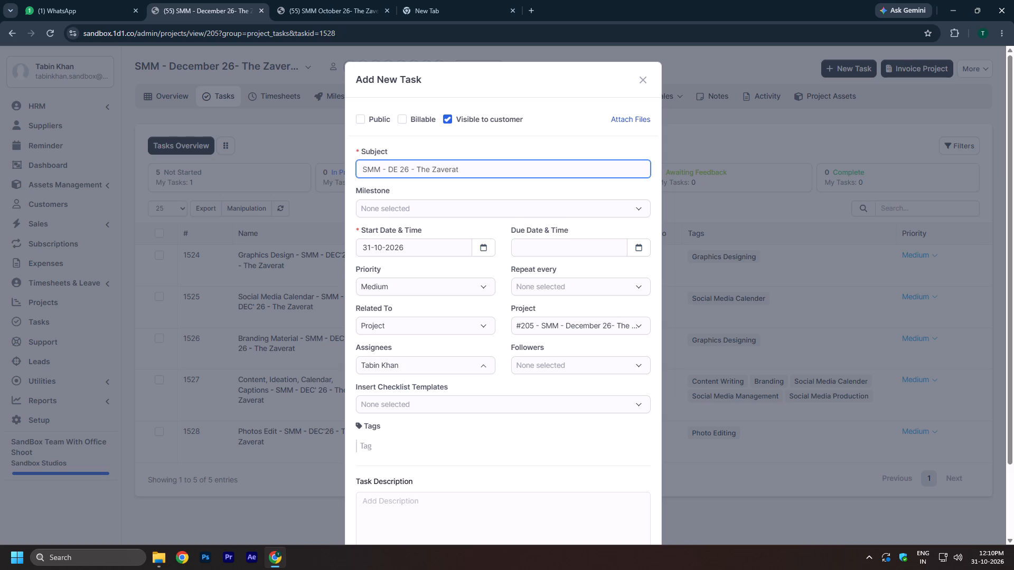
key(shift+c)
key(Right)
key(BackSpace)
key(apostrophe)
Insert "Reel" after SMM in the subject and prefix the subject with "Reels Edit - ".
click(378, 167)
key(space)
text(Reel)
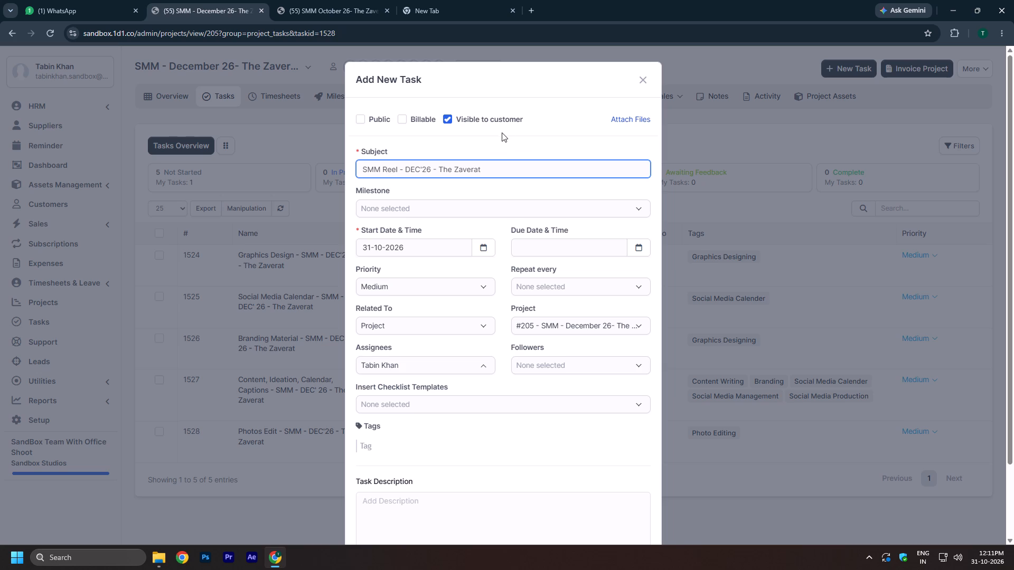
click(361, 170)
text(Reels)
key(space)
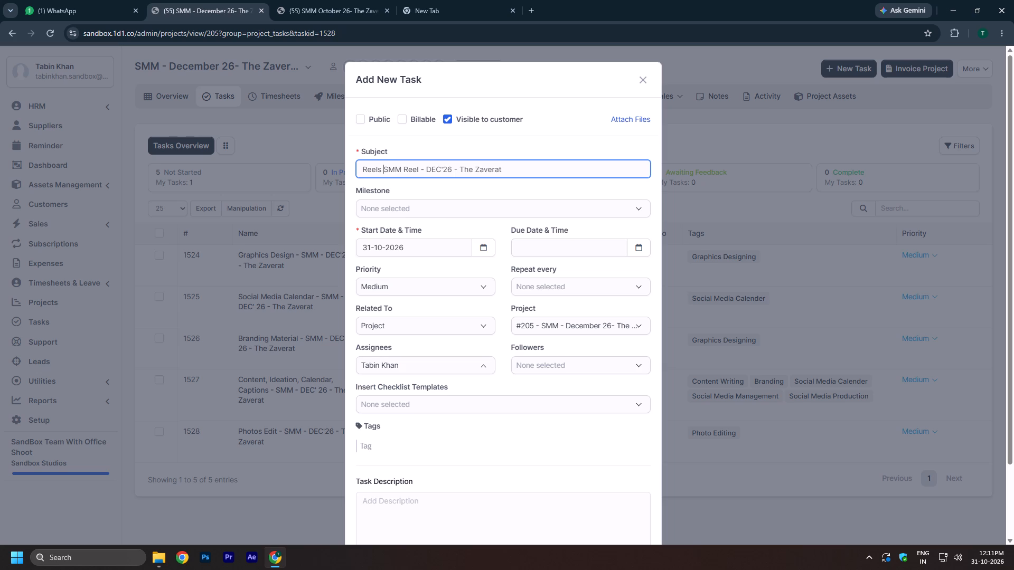
key(Right)
key(Right)
key(Right)
key(Right)
key(Right)
key(Right)
key(Right)
key(Left)
key(Left)
key(Left)
key(Left)
key(Left)
key(Left)
key(Left)
text(Edit)
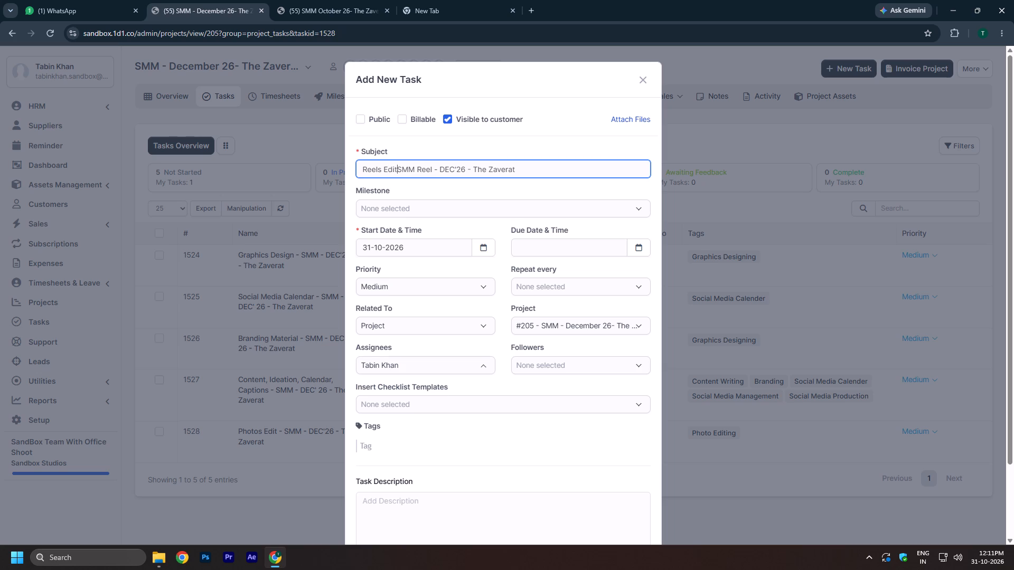
key(space)
text(-)
key(space)
Delete "Reel" after SMM, leaving the subject as "Reels Edit - SMM - DEC'26 - The Zaverat", and copy the whole subject.
key(Right)
key(Right)
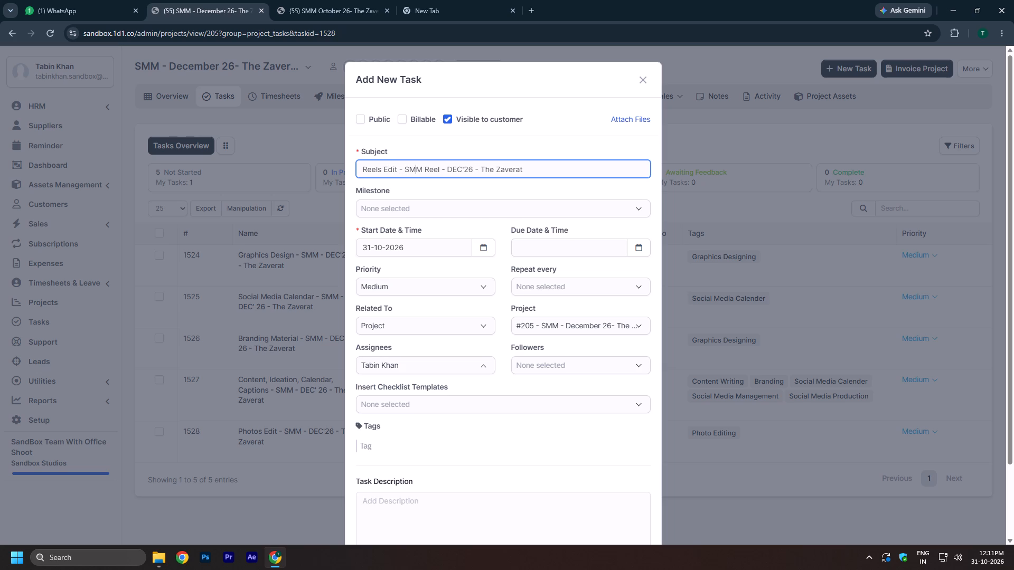
key(Right)
key(Right)
key(Right)
key(Right)
key(Right)
key(Right)
key(BackSpace)
key(BackSpace)
key(BackSpace)
key(BackSpace)
key(BackSpace)
key(Right)
key(Left)
key(ctrl+a)
key(ctrl+c)
Set the new task's start date to 01-11-2026 and its due date to 30-11-2026.
click(364, 247)
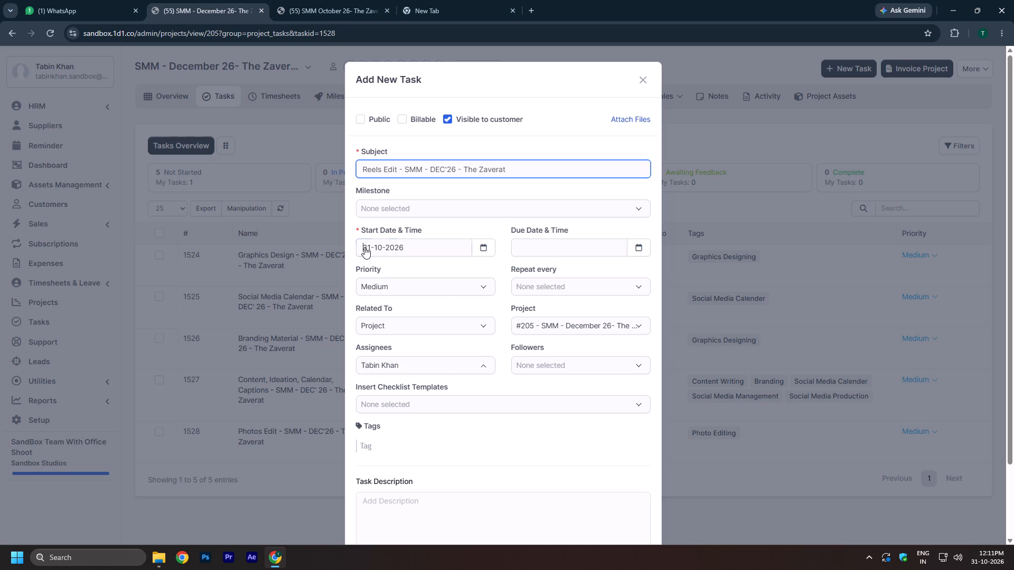
click(497, 275)
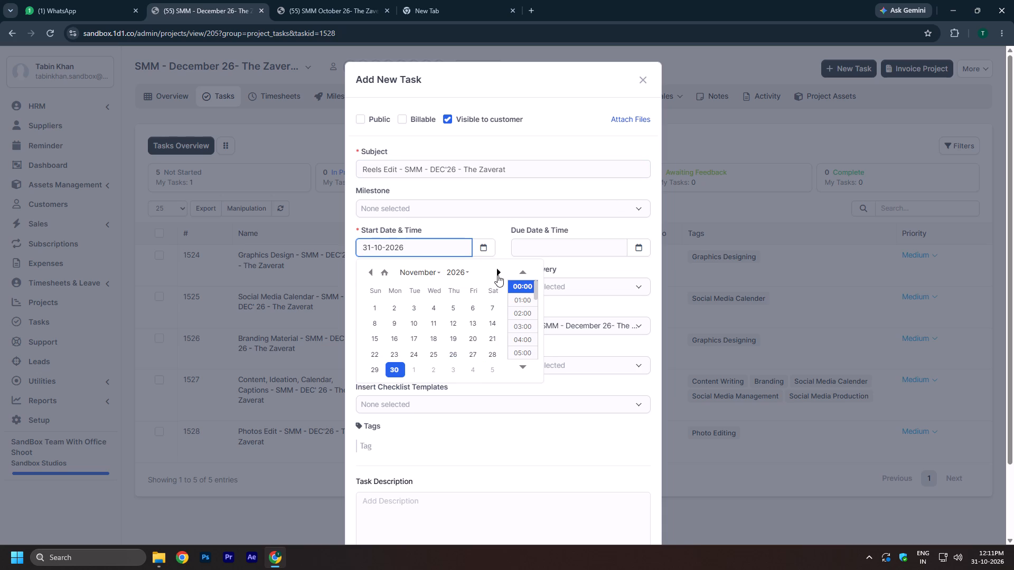
click(380, 309)
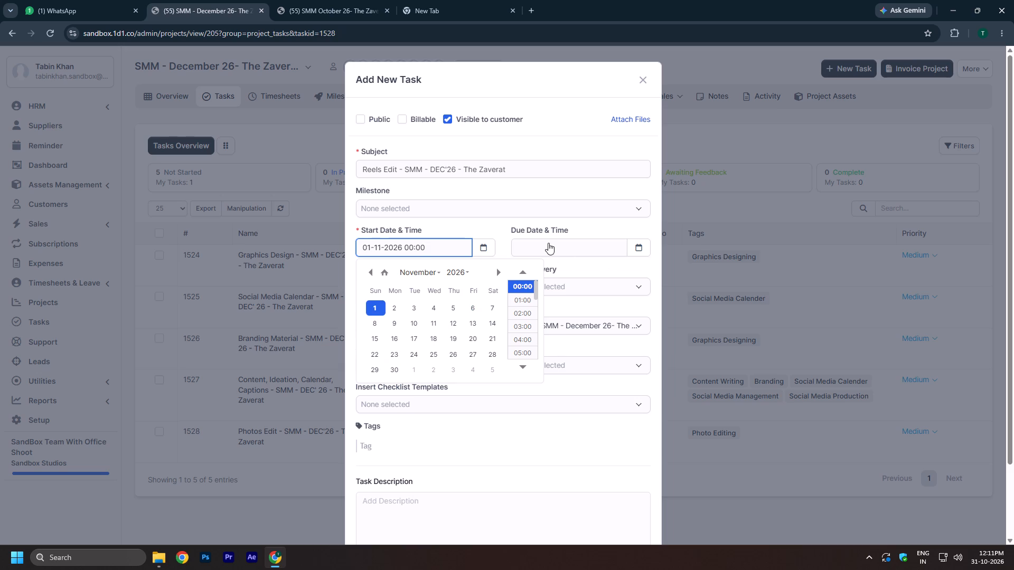
click(548, 243)
click(652, 273)
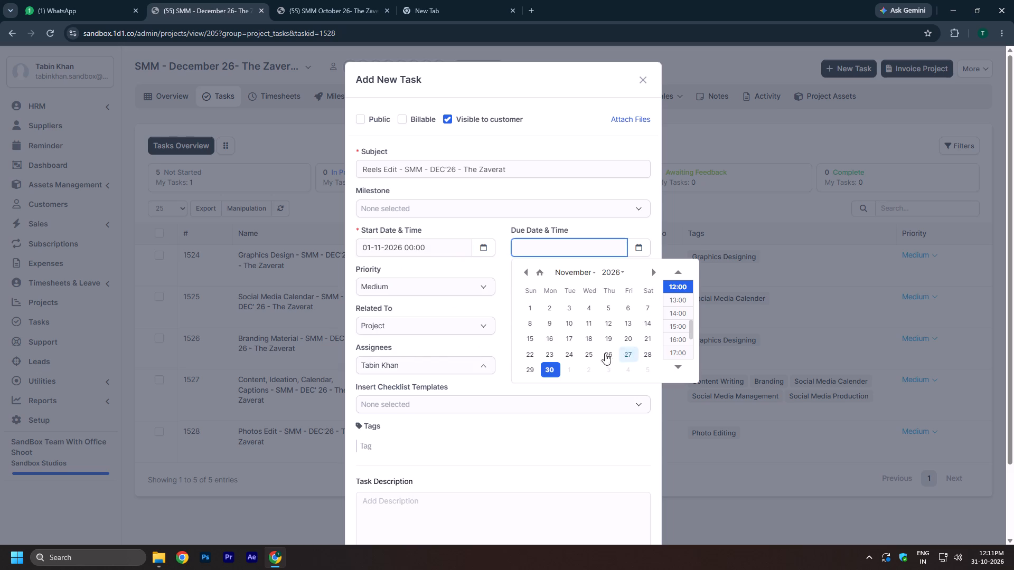
click(550, 369)
click(585, 225)
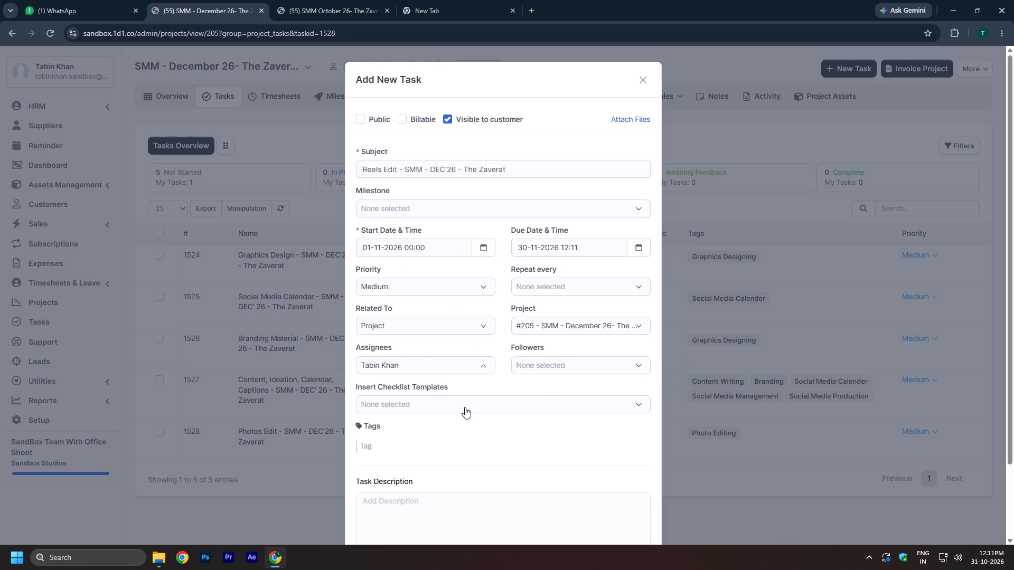
Add Prince as an additional assignee, and add Admin User and Jay as followers of the task.
click(409, 358)
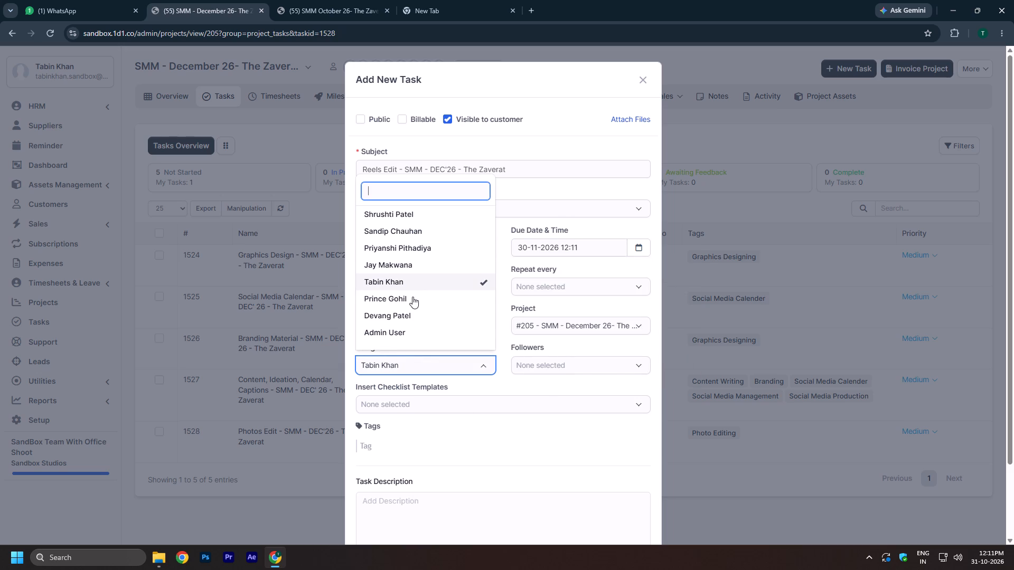
click(412, 297)
click(588, 359)
click(560, 314)
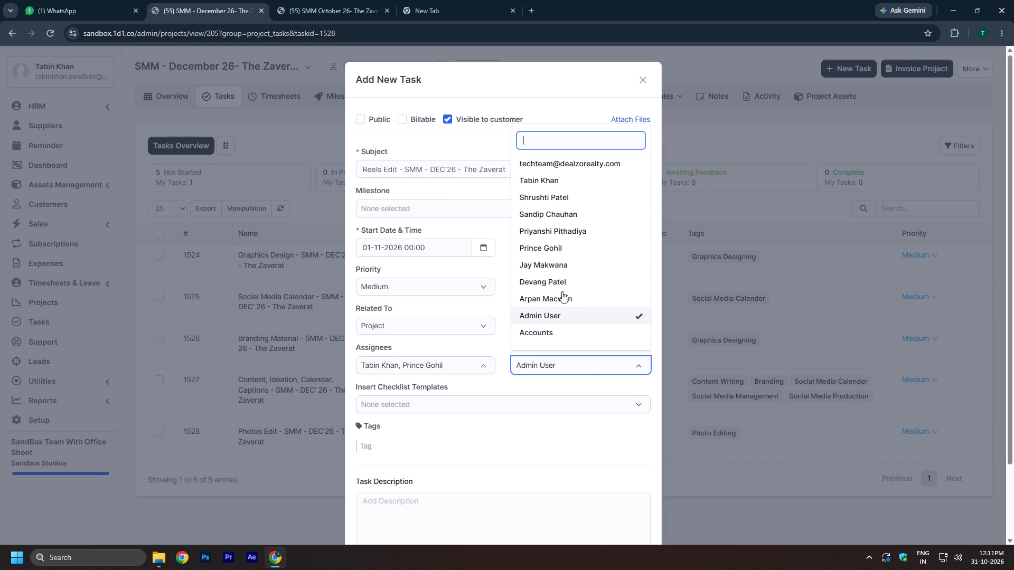
click(562, 265)
Tag the new task with Editing, save it without a description, and close its details.
click(384, 445)
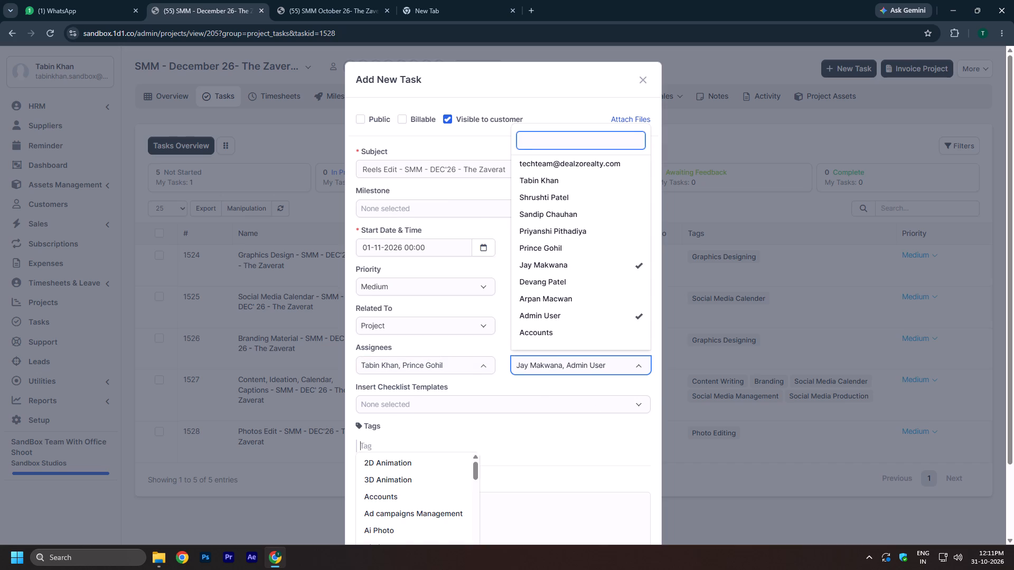
key(e)
click(392, 467)
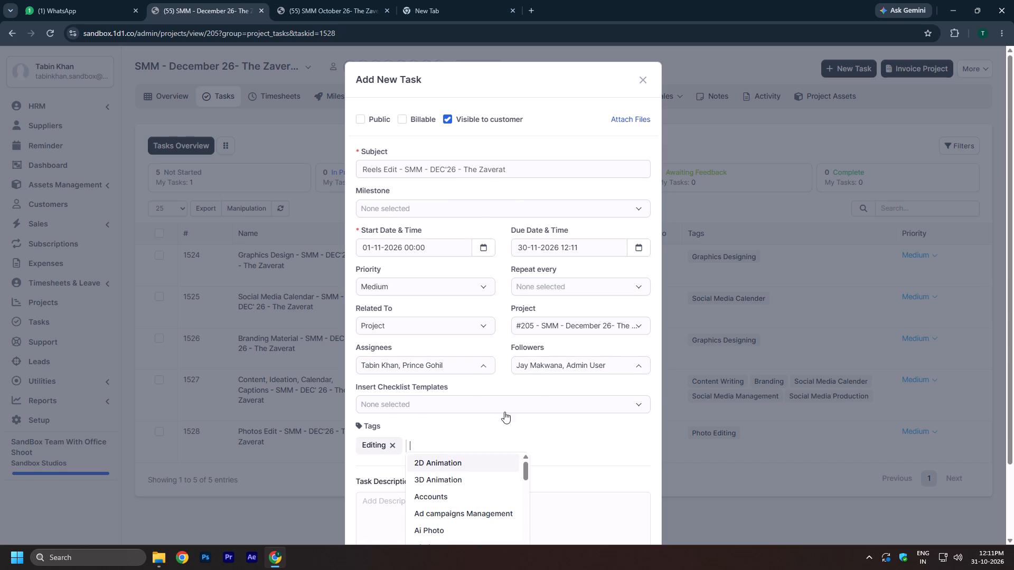
click(562, 438)
scroll(565, 420, down, 7)
click(614, 431)
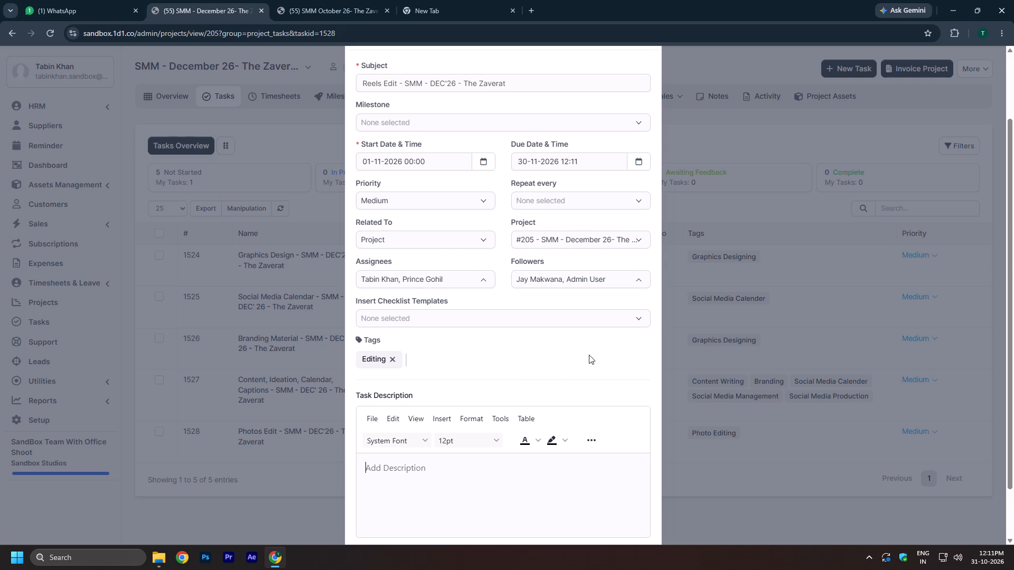
scroll(624, 352, down, 12)
click(634, 507)
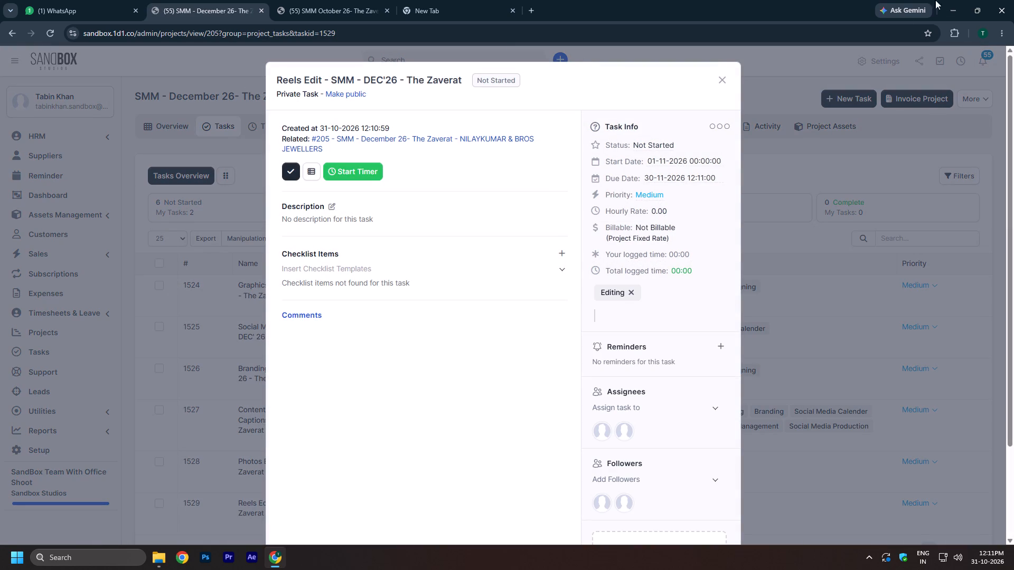
click(726, 75)
Review the new Reels Edit task's details and its edit form, closing both without changes.
scroll(404, 454, down, 10)
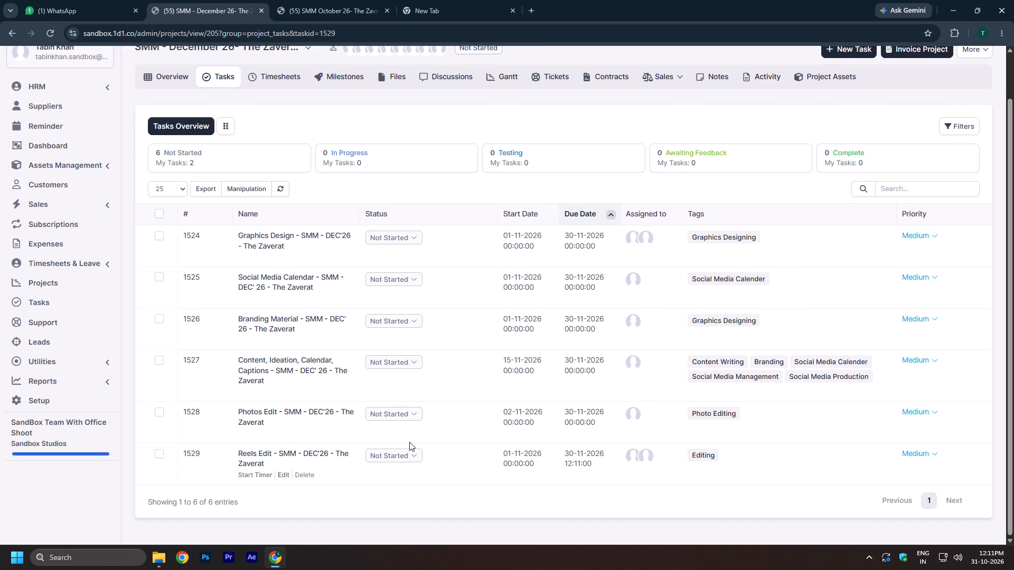
scroll(409, 442, down, 3)
click(321, 449)
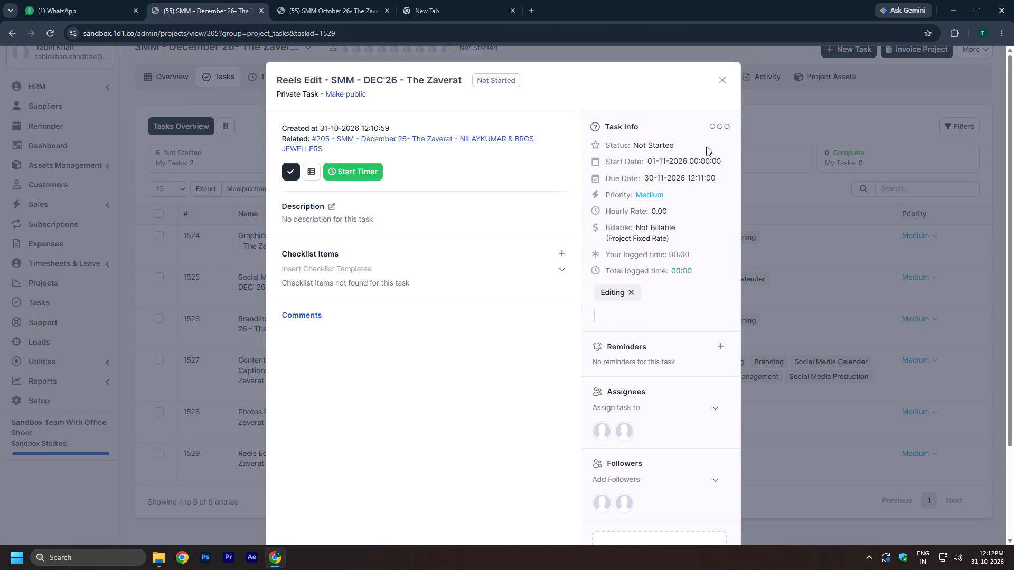
click(720, 81)
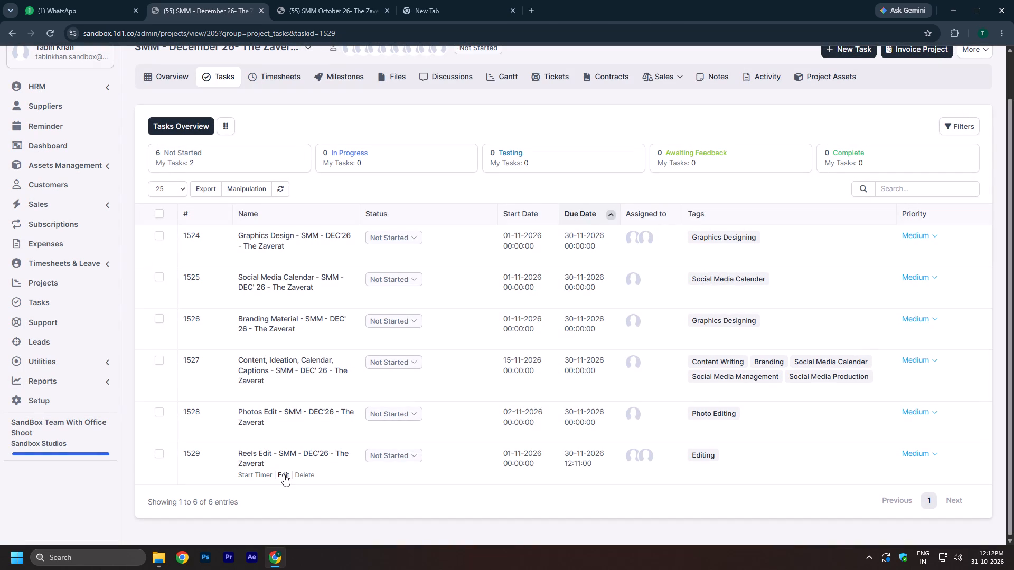
click(284, 474)
click(381, 210)
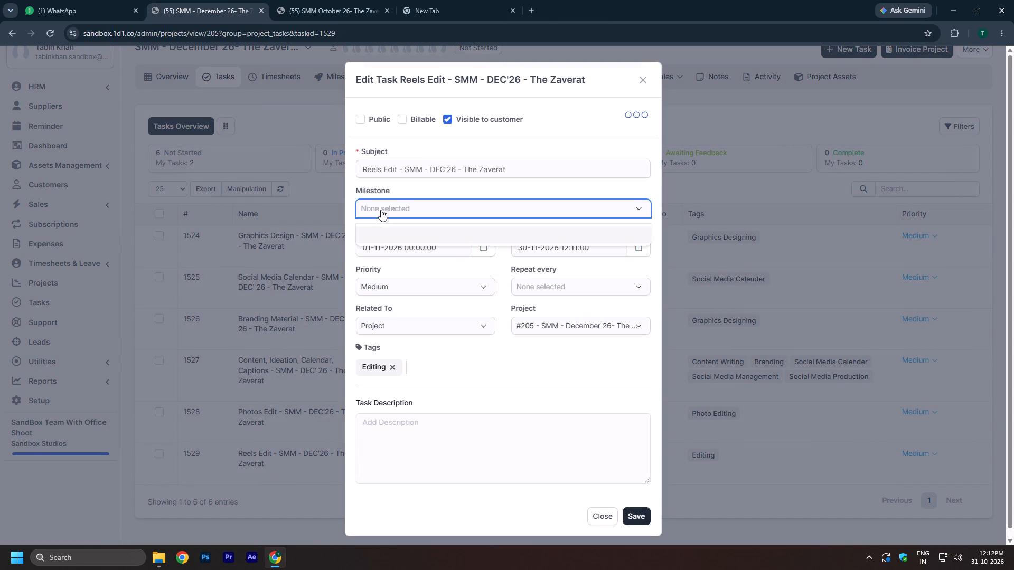
click(505, 184)
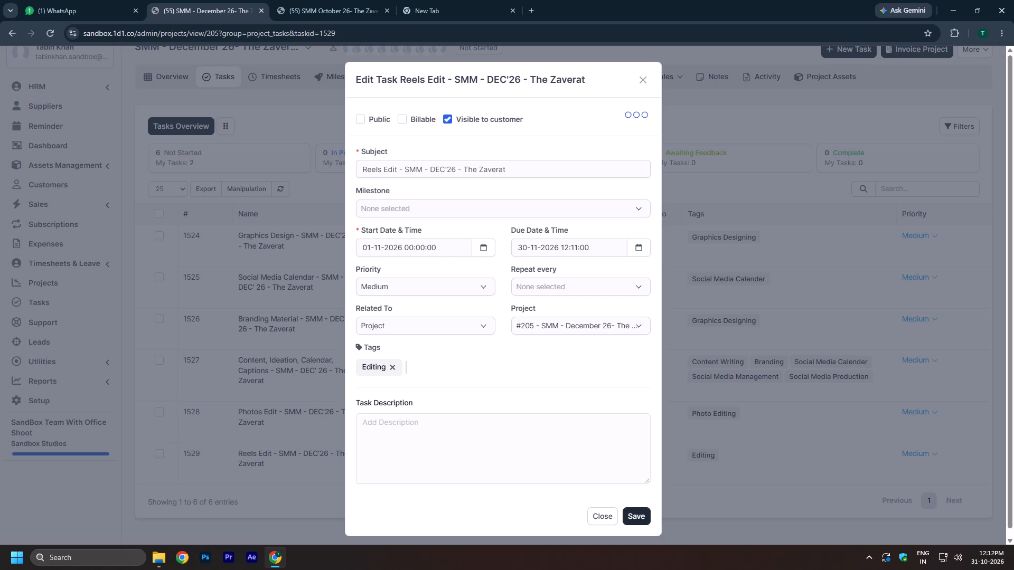
click(643, 77)
click(319, 491)
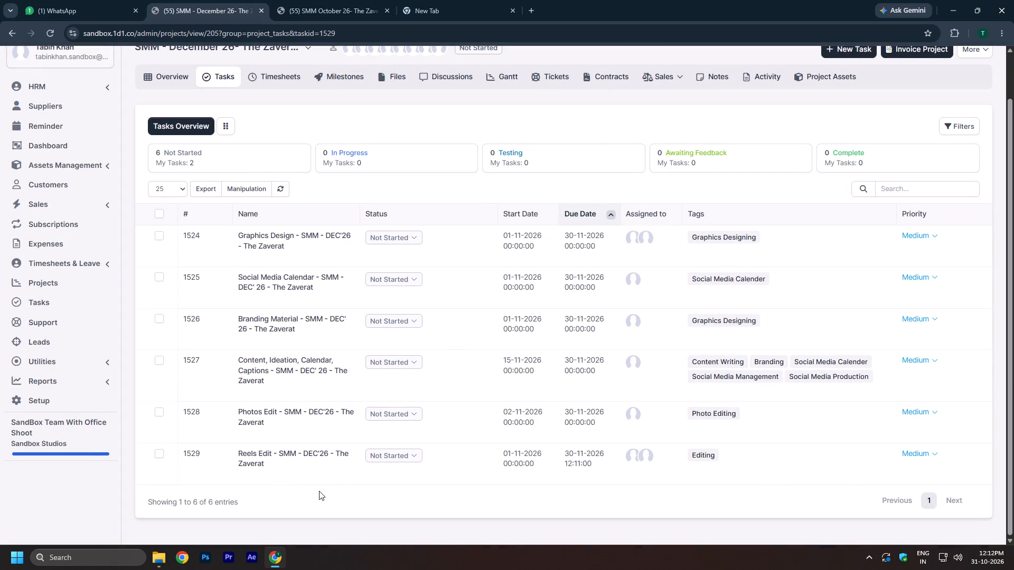